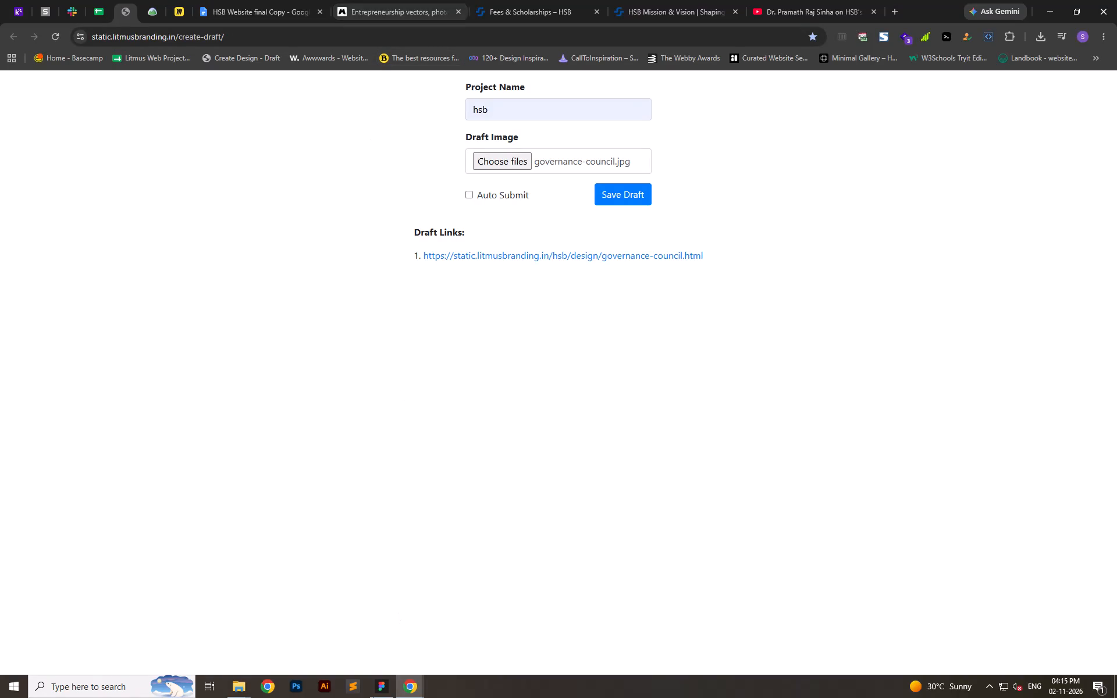
Switch to Figma and duplicate the homepage's Physical Product Management card onto the empty canvas beside the homepage-1 frame.
click(392, 683)
click(499, 513)
key(space)
key(space)
key(space)
key(space)
key(space)
key(space)
key(space)
key(space)
key(space)
key(space)
key(space)
key(space)
key(space)
key(space)
key(space)
key(space)
key(space)
key(space)
key(space)
key(space)
drag(361, 145, 435, 144)
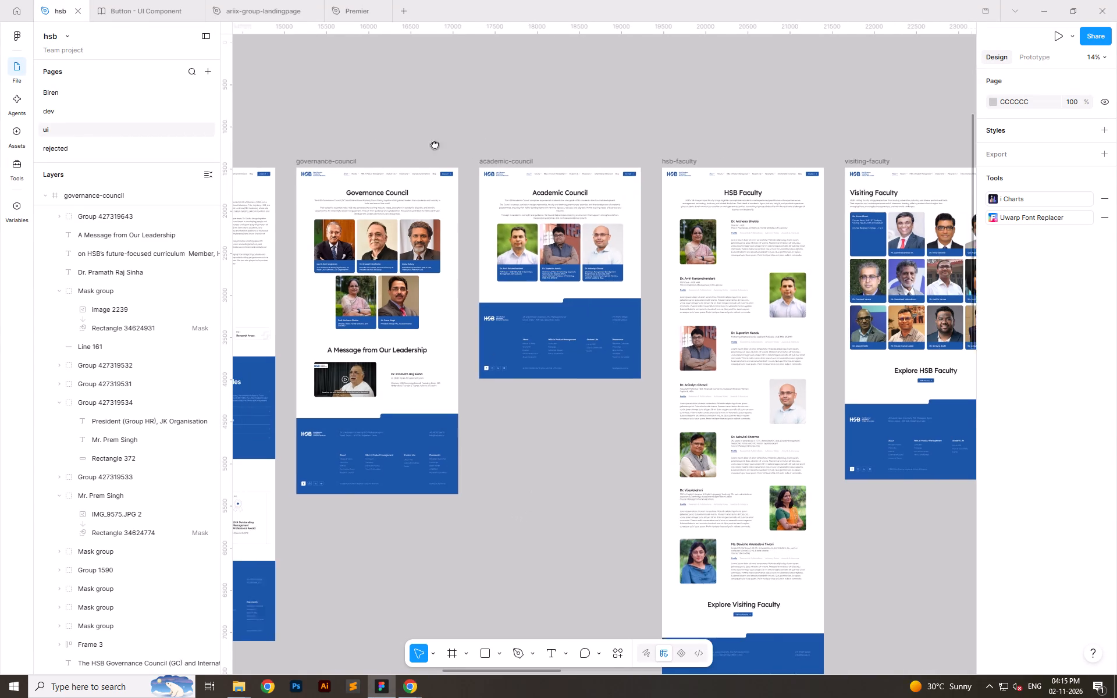
drag(435, 144, 861, 78)
ctrl+scroll(648, 347, down, 12)
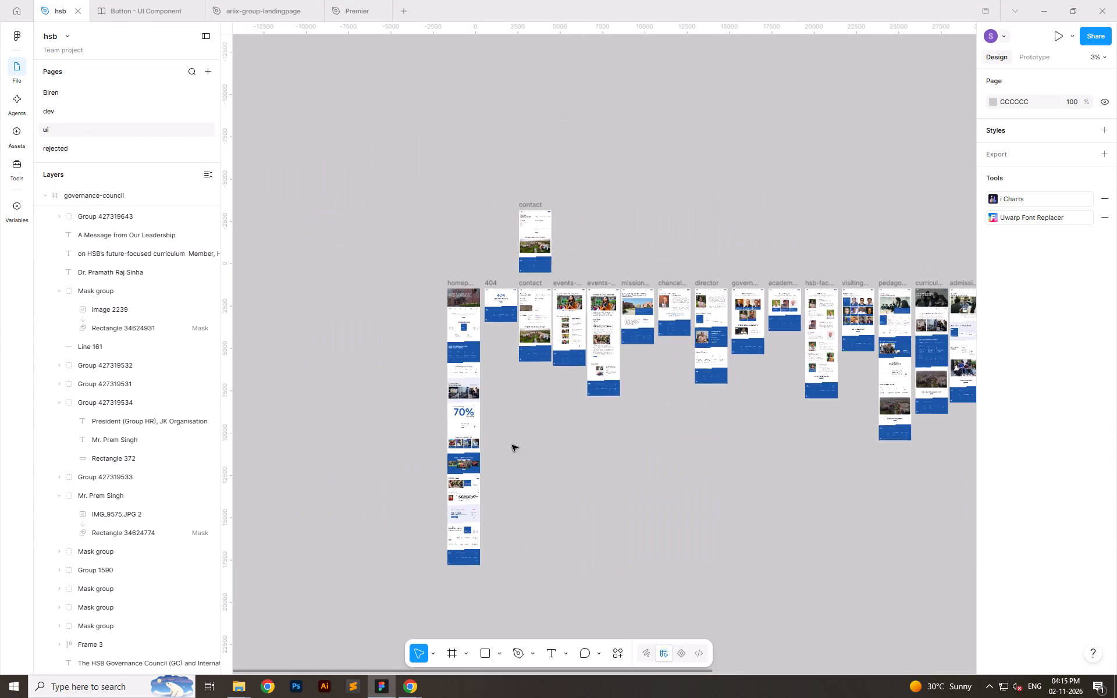
ctrl+scroll(388, 466, up, 12)
ctrl+scroll(380, 399, down, 6)
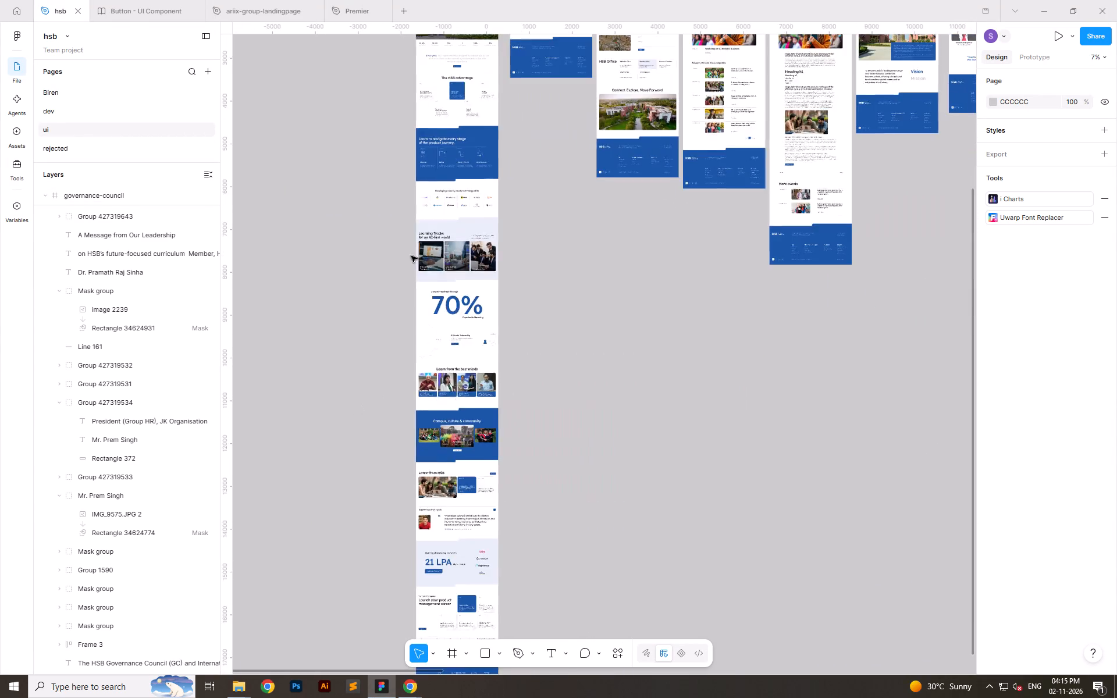
ctrl+scroll(421, 239, up, 12)
click(467, 289)
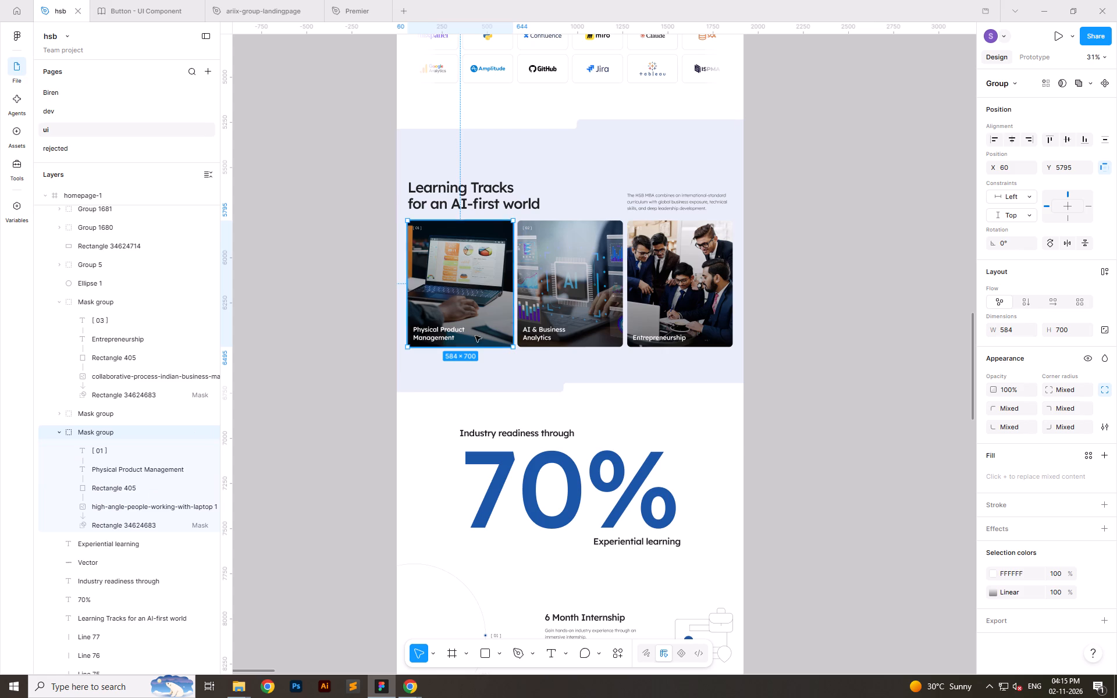
ctrl+scroll(661, 498, down, 4)
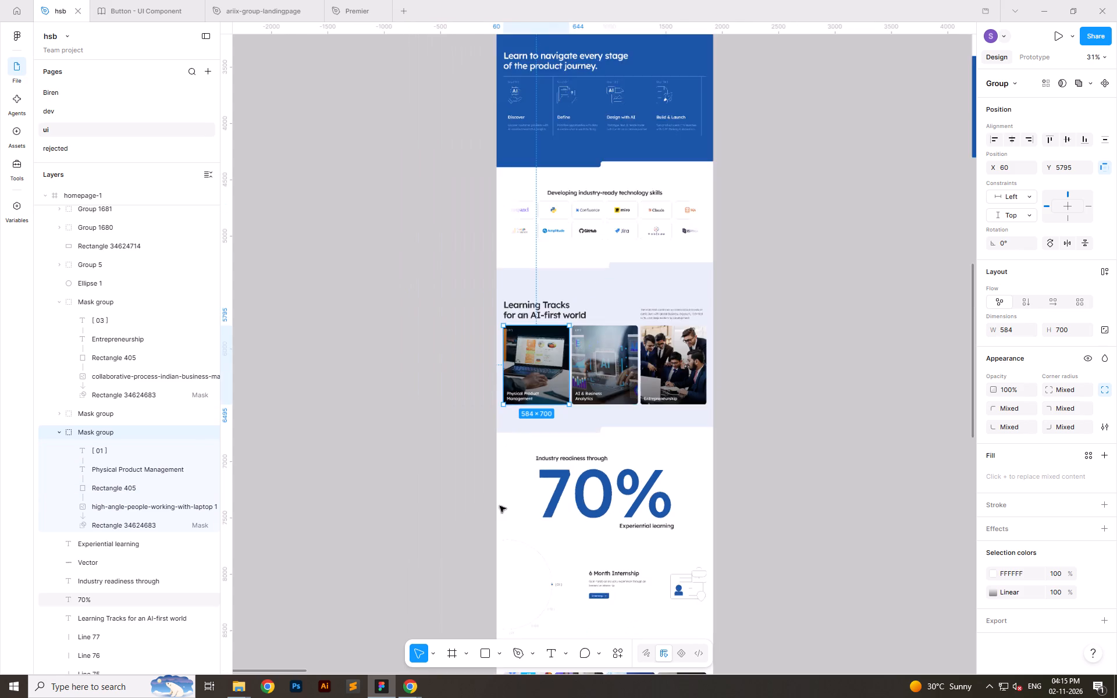
ctrl+scroll(421, 476, up, 5)
alt+shift+drag(633, 295, 389, 295)
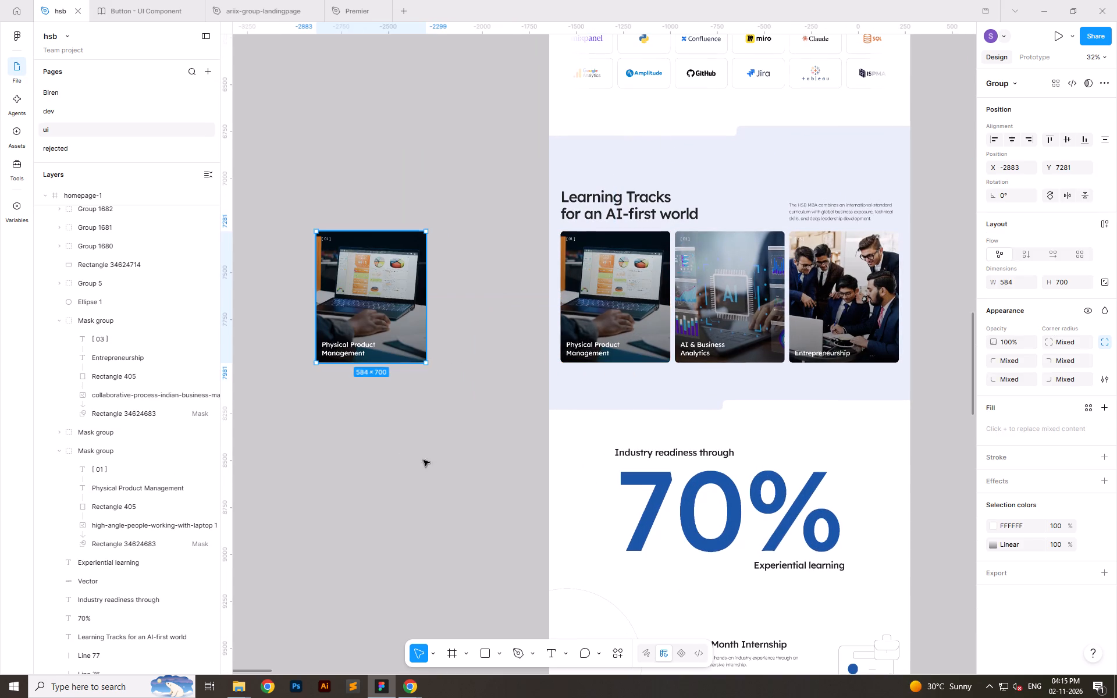
Delete the [ 01 ] number label and the Physical Product Management title text from the duplicated card.
click(419, 470)
ctrl+scroll(350, 276, up, 5)
click(361, 306)
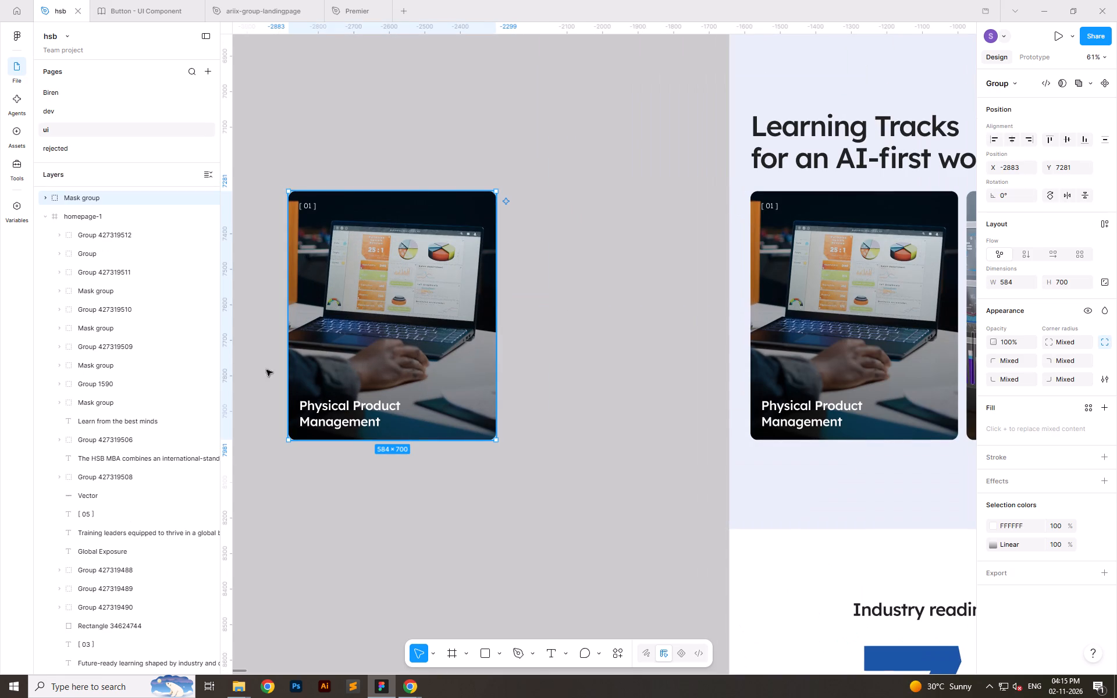
ctrl+click(308, 208)
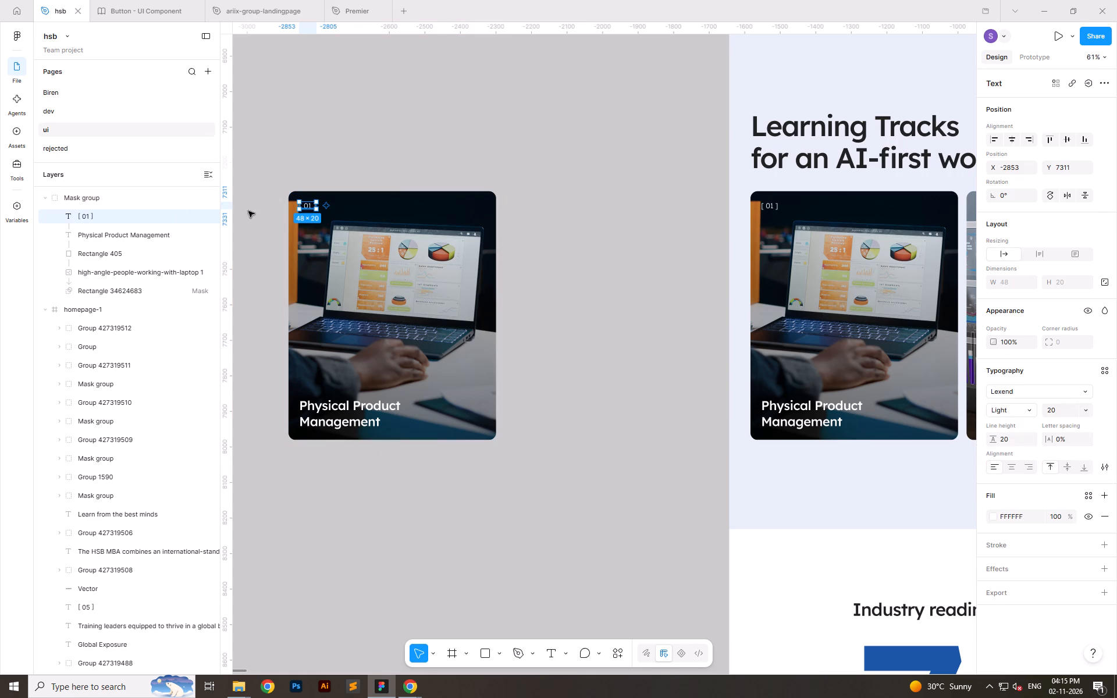
key(Delete)
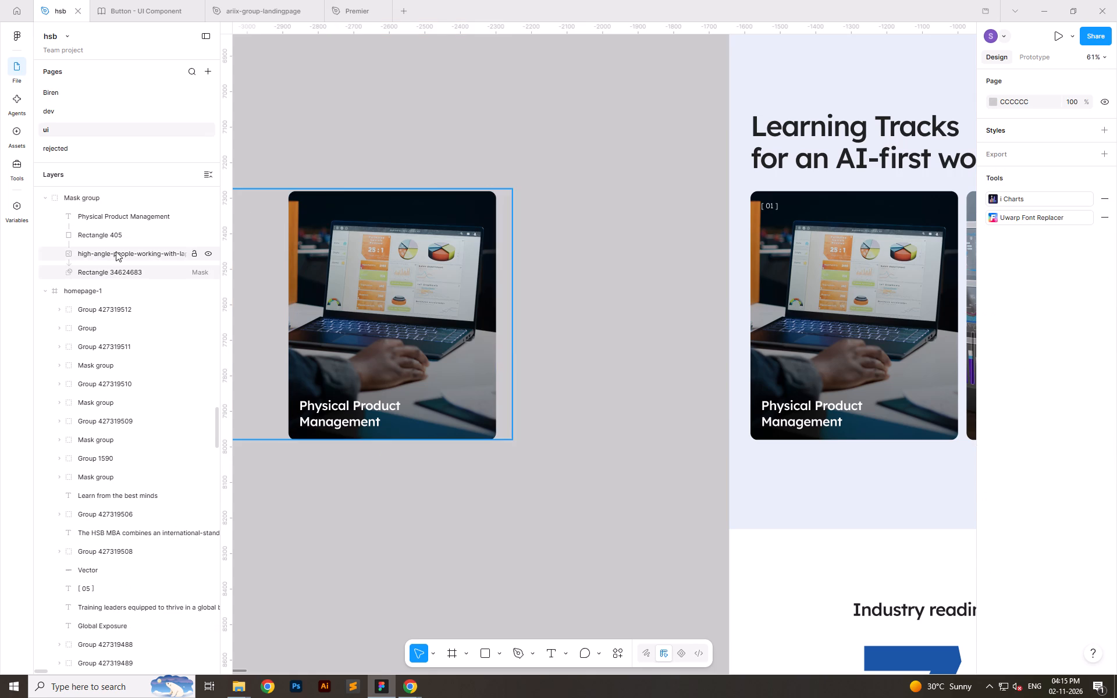
click(113, 219)
key(Delete)
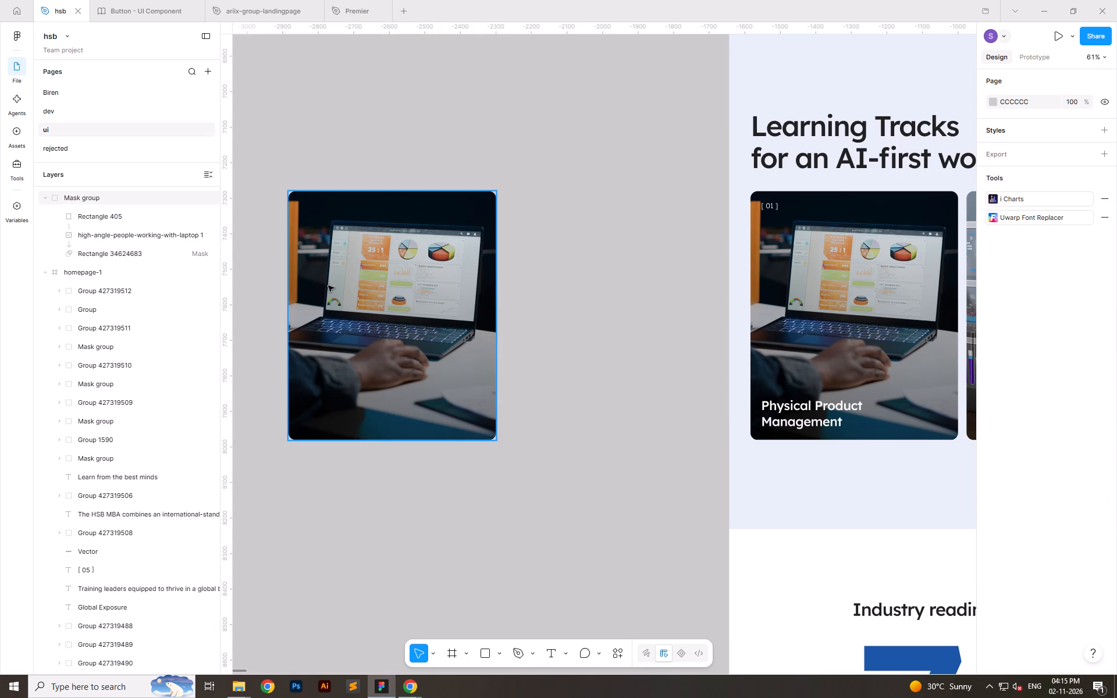
double_click(208, 217)
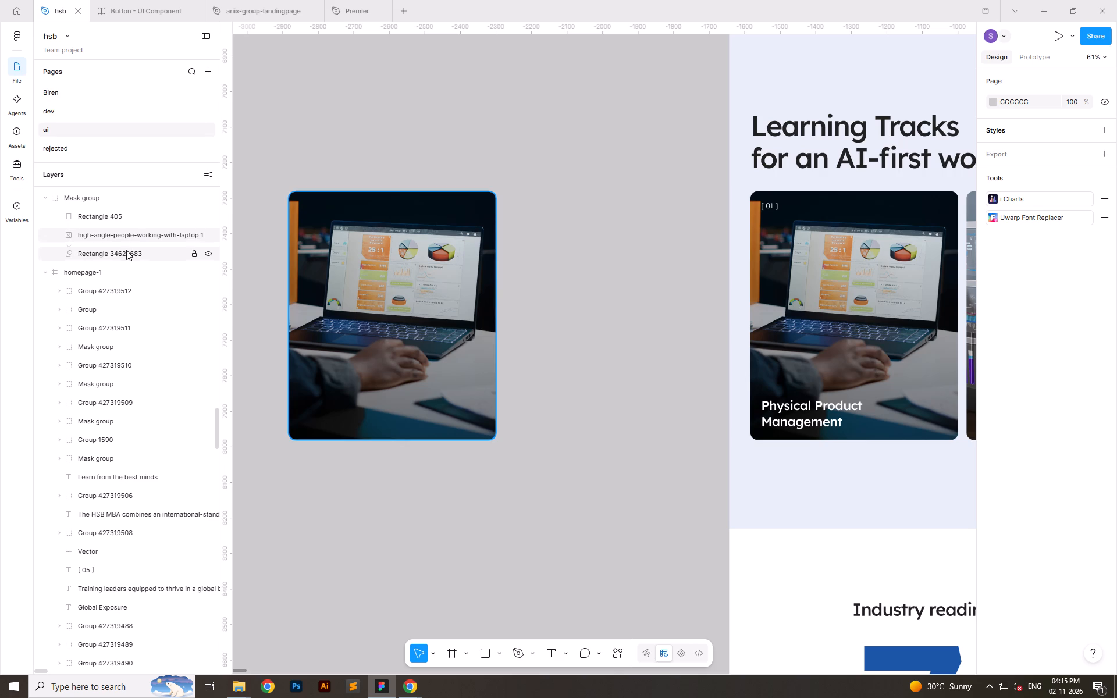
Set the duplicated card group's corner radius to 0.
click(449, 320)
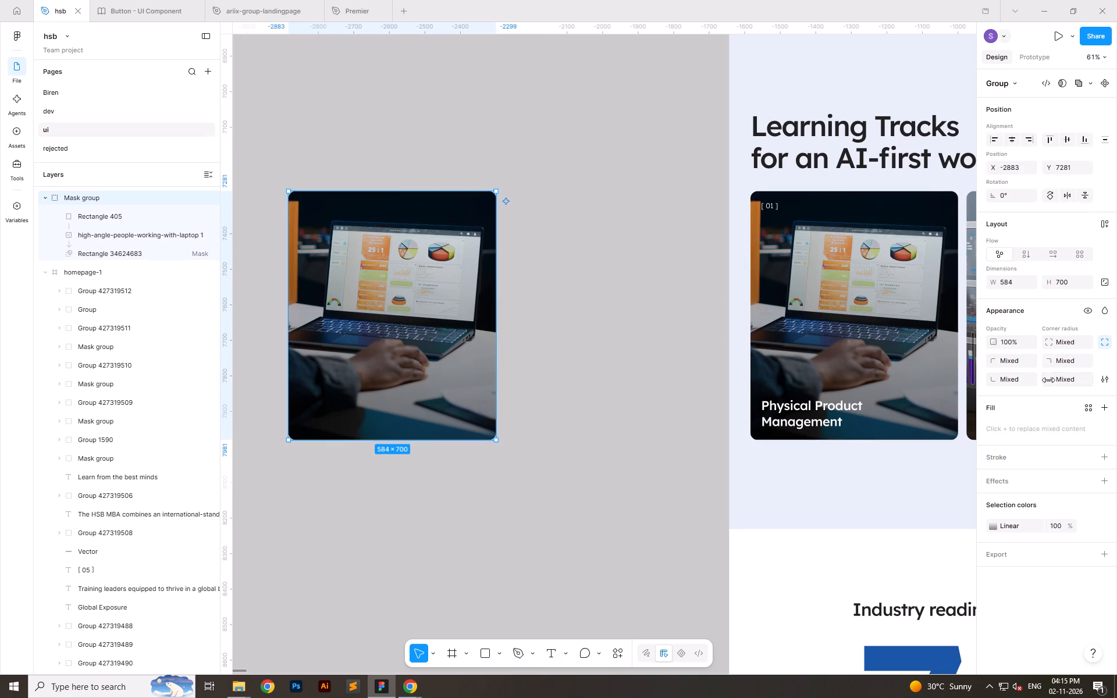
click(1066, 342)
key(0)
key(Return)
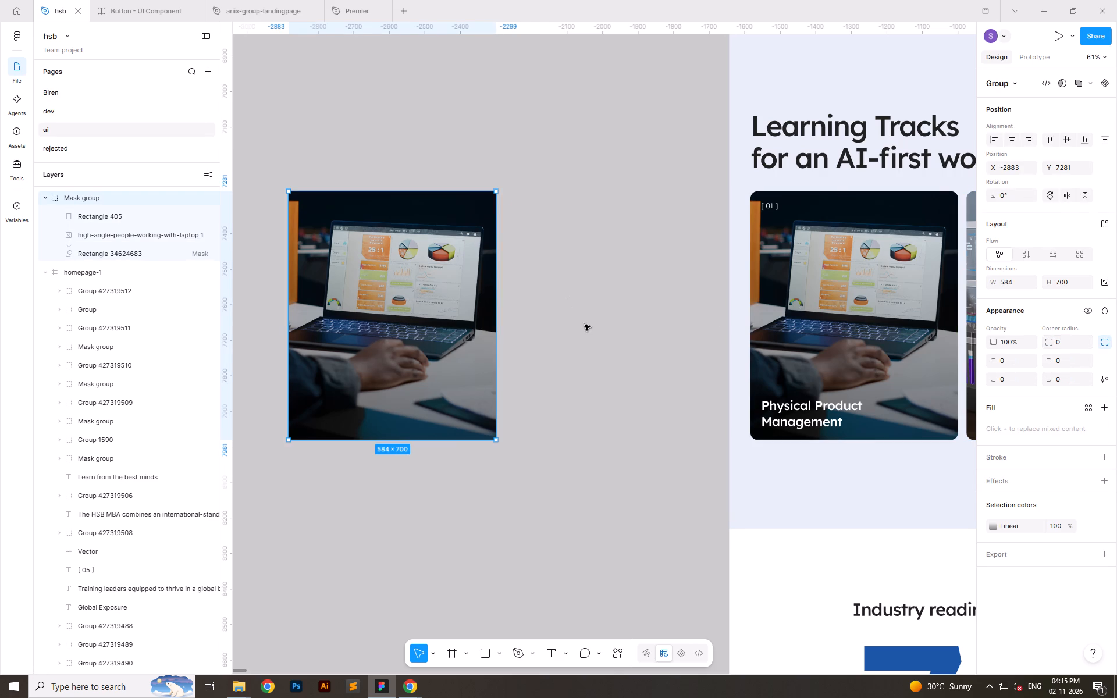
click(585, 325)
Rename the duplicated mask group as Physical Product Management, reusing the title layer's name from the original card.
click(808, 414)
ctrl+click(805, 422)
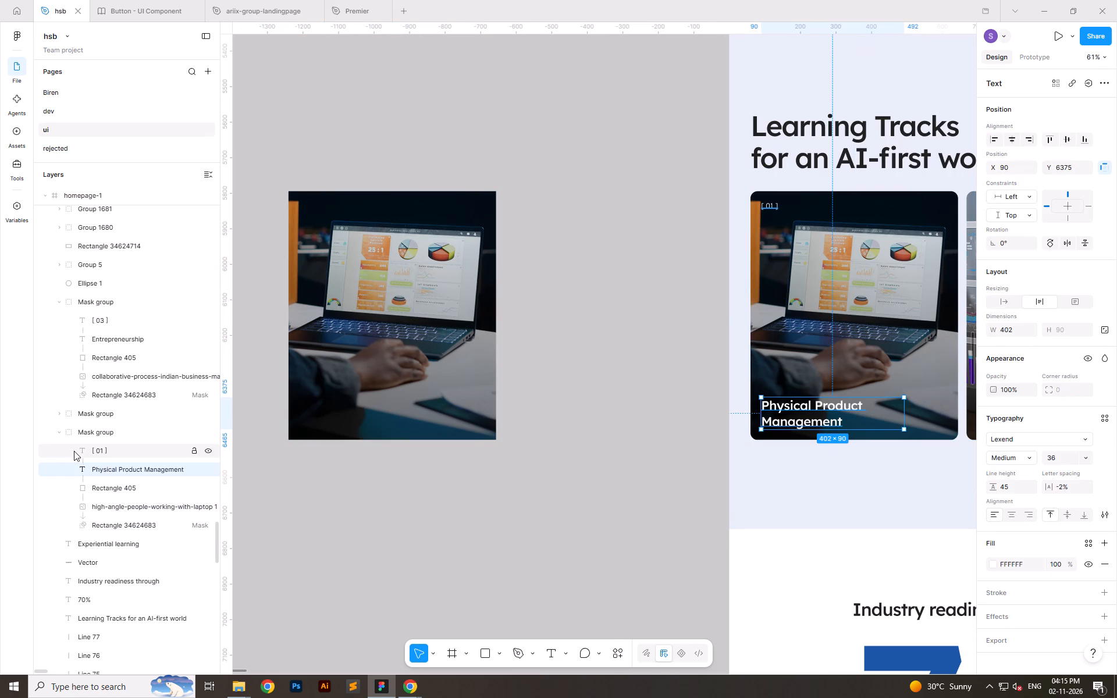
double_click(99, 465)
key(ctrl+c)
click(567, 531)
click(394, 351)
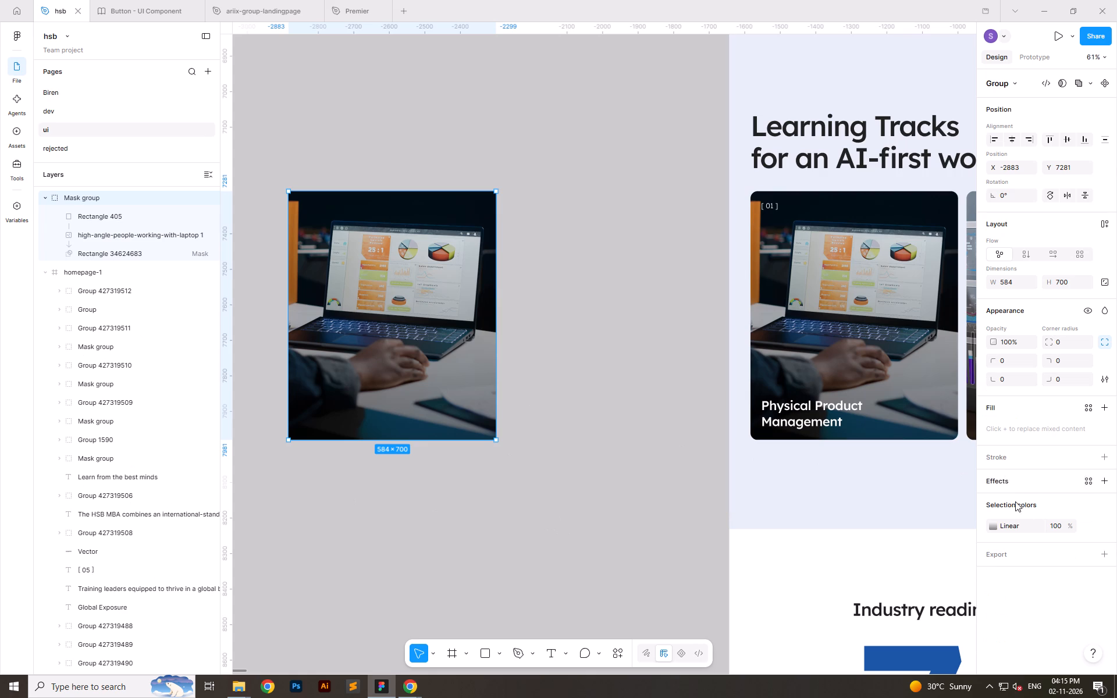
double_click(88, 198)
key(ctrl+v)
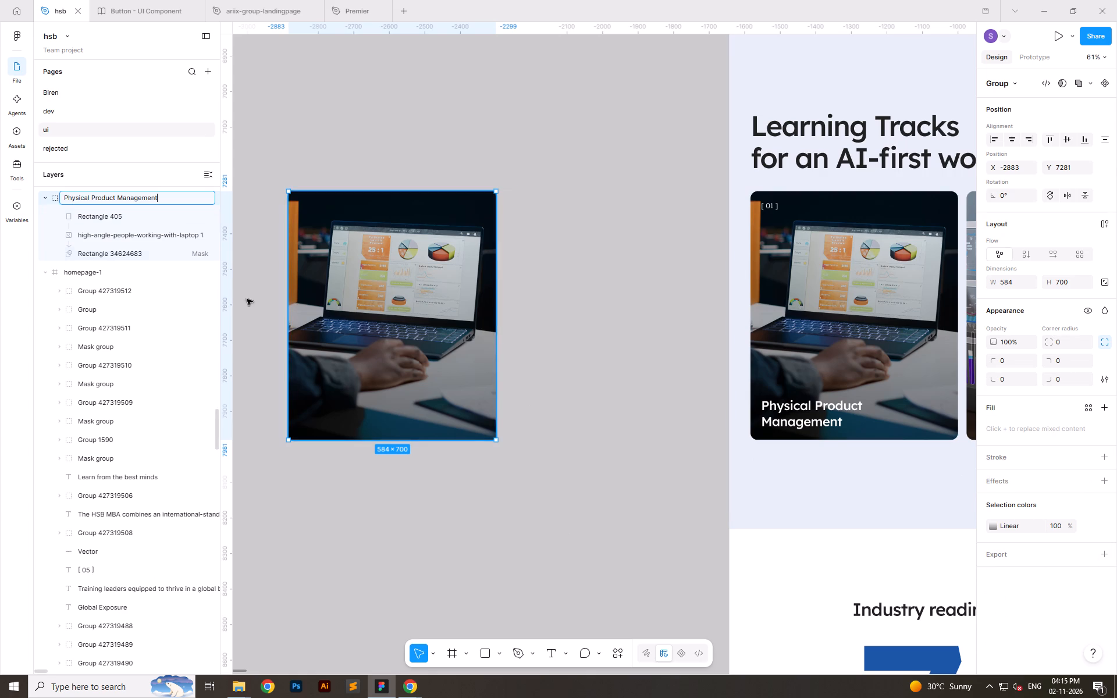
click(588, 308)
Add a 1x JPEG export setting to the Physical Product Management group and start its export.
click(383, 320)
click(1101, 558)
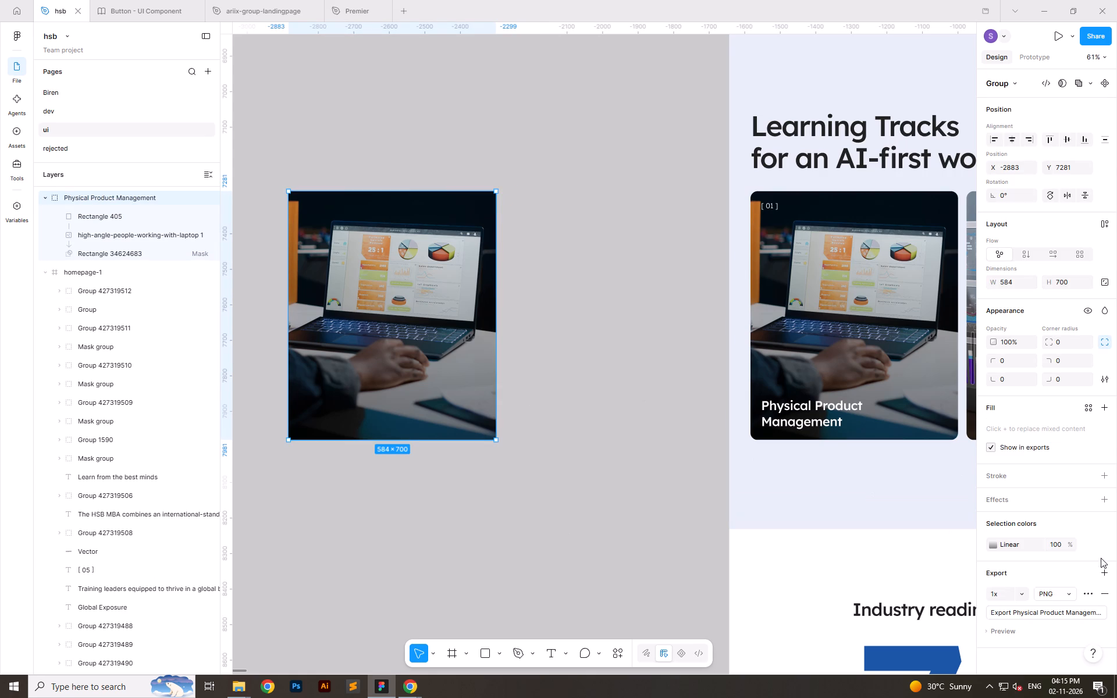
click(1048, 598)
click(1054, 610)
click(1054, 610)
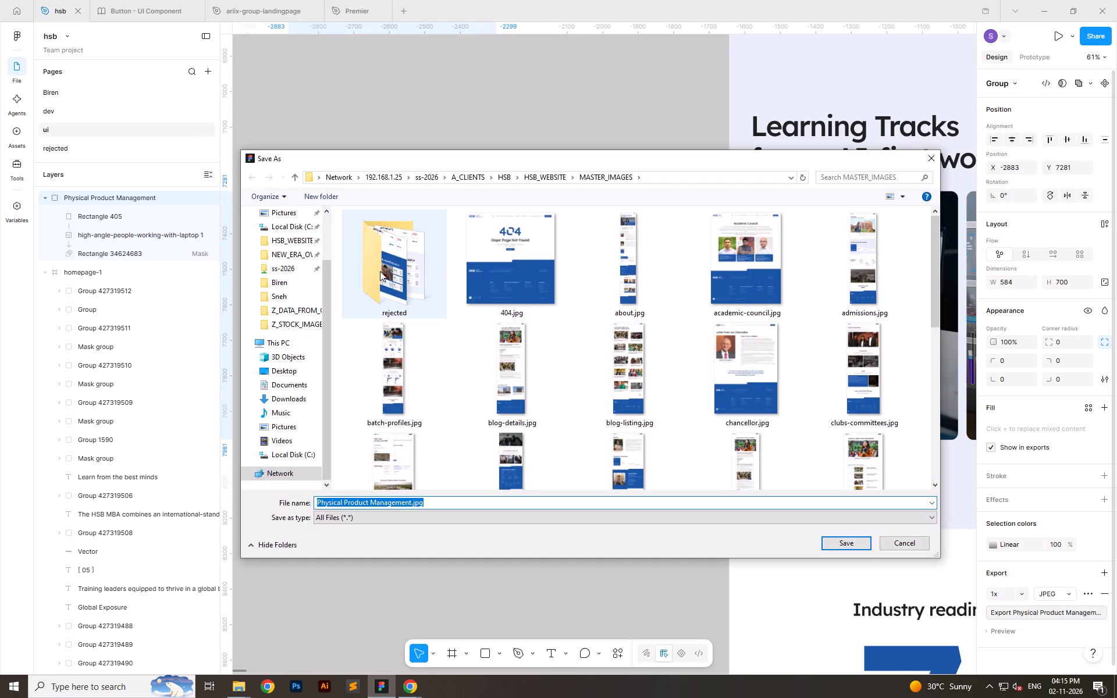
Create and open a Changes folder inside HSB_WEBSITE's PLACED_IMAGES folder for the exported image.
click(541, 181)
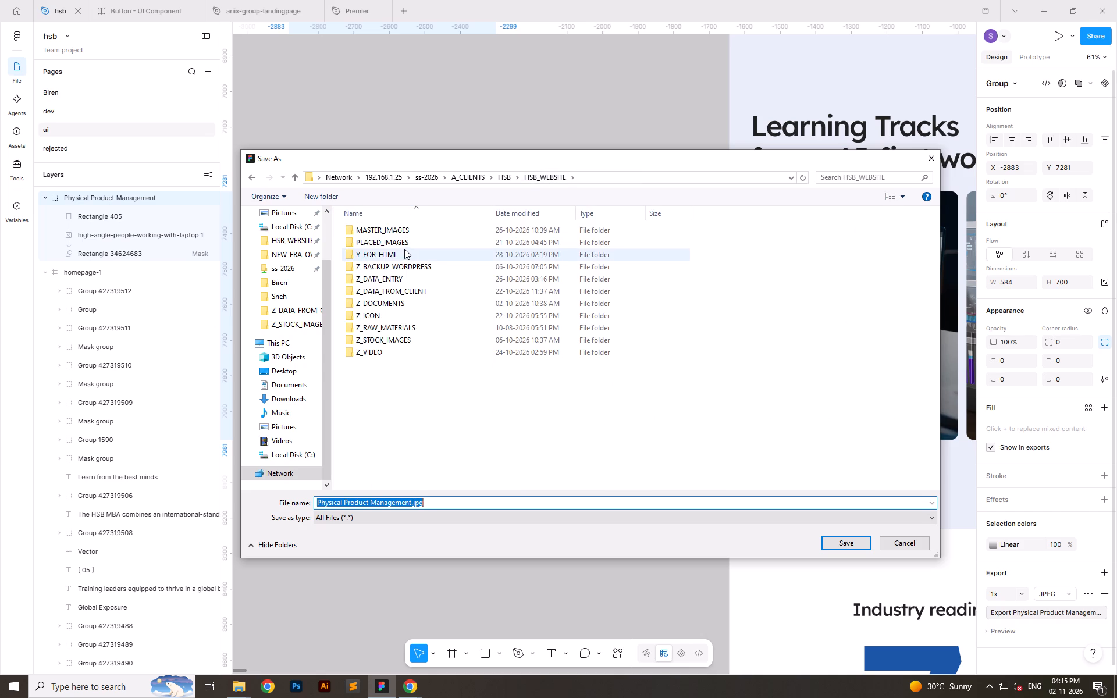
double_click(401, 244)
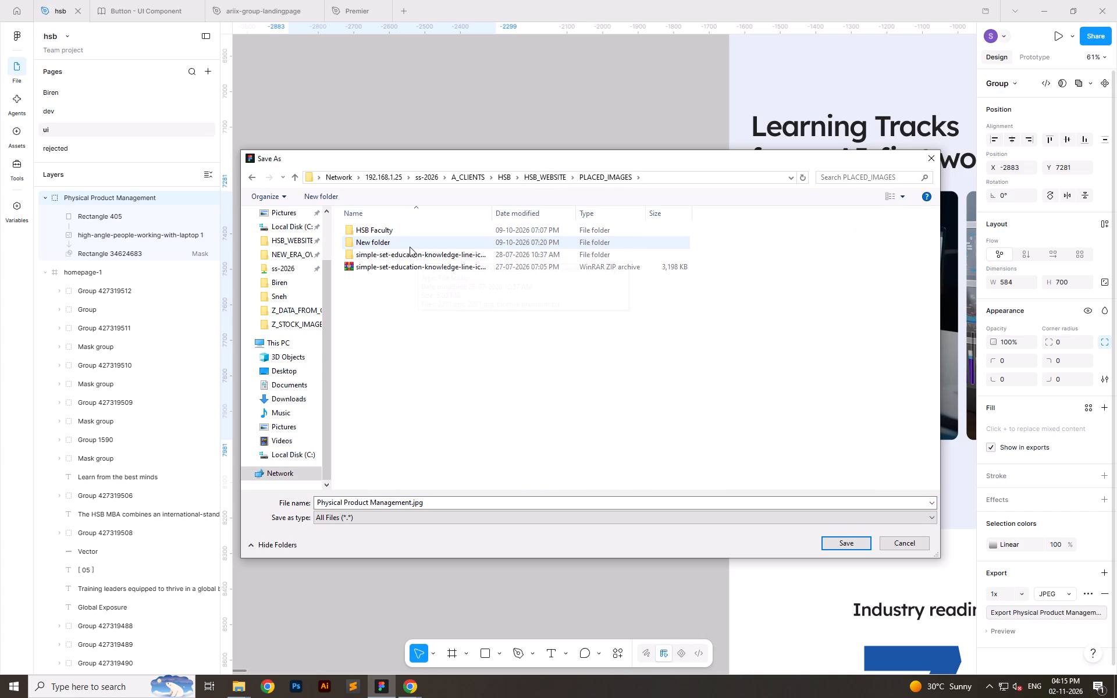
click(334, 198)
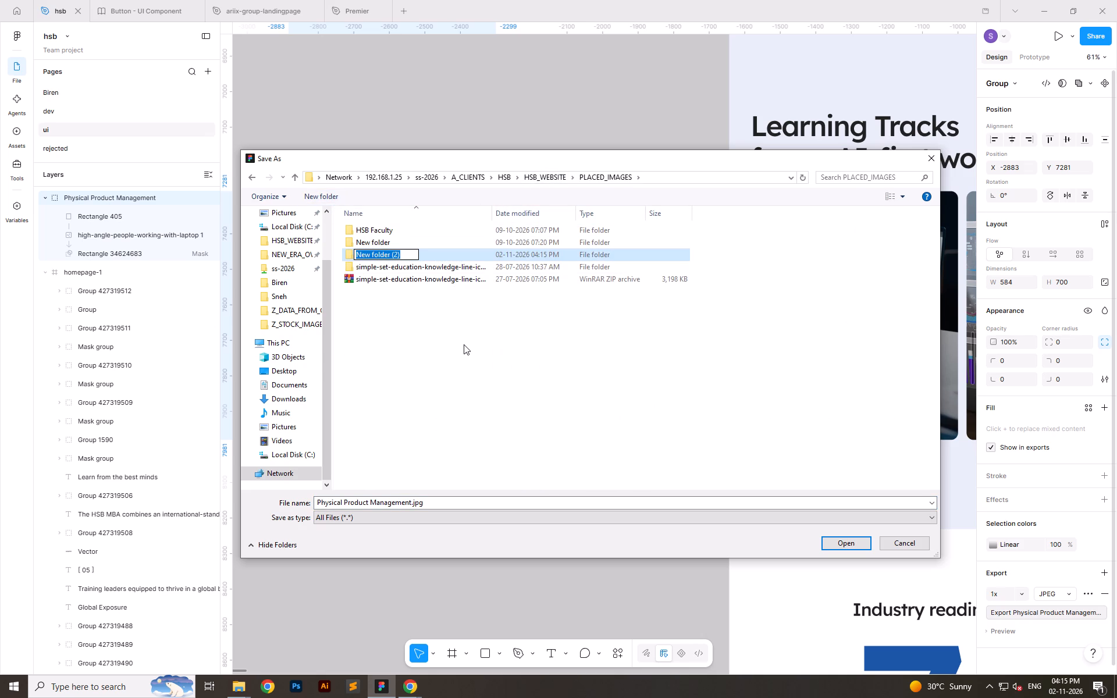
text(Changes)
key(Return)
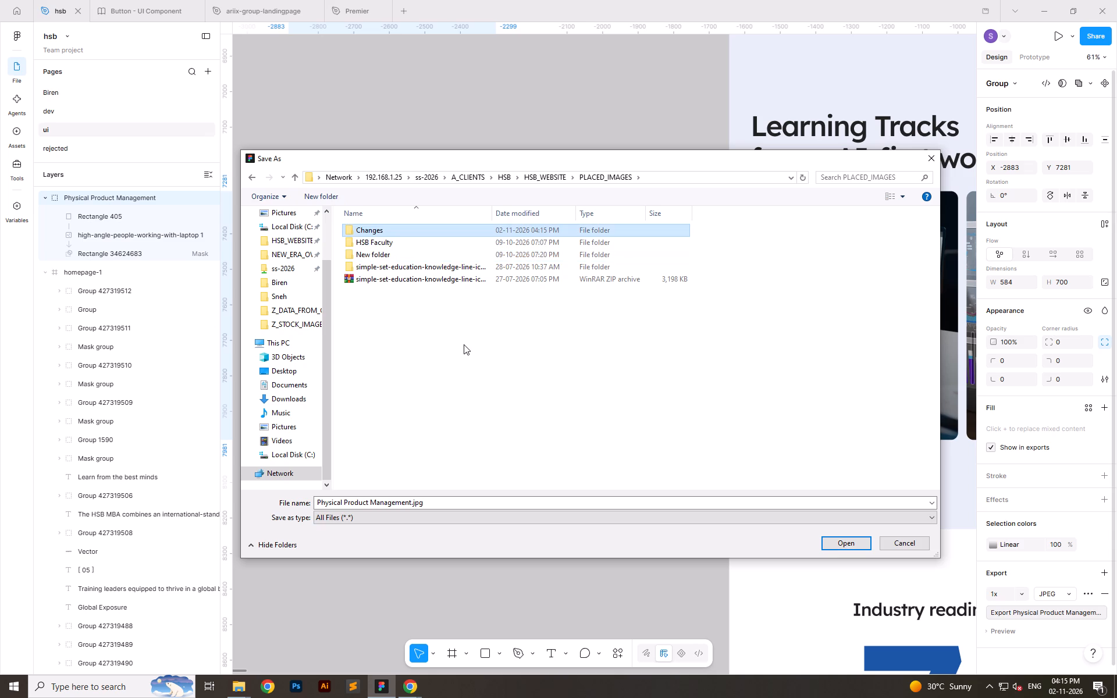
key(Return)
Create a homepage subfolder in Changes and save Physical Product Management.jpg in it.
click(321, 197)
text(homepage)
key(Return)
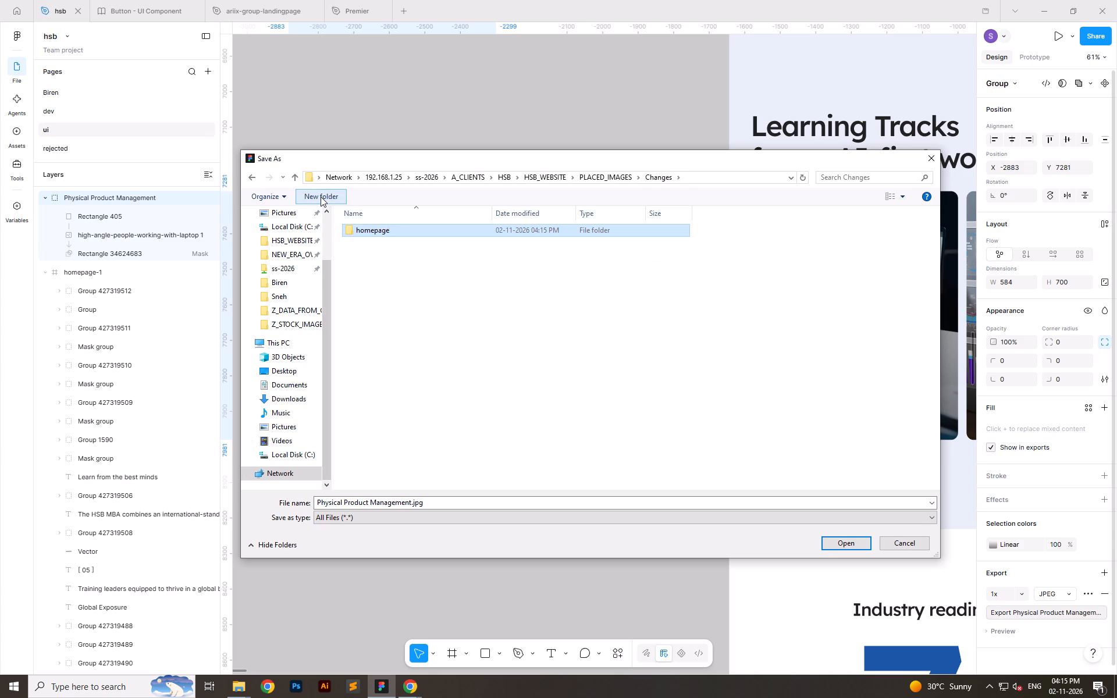
key(Return)
click(830, 541)
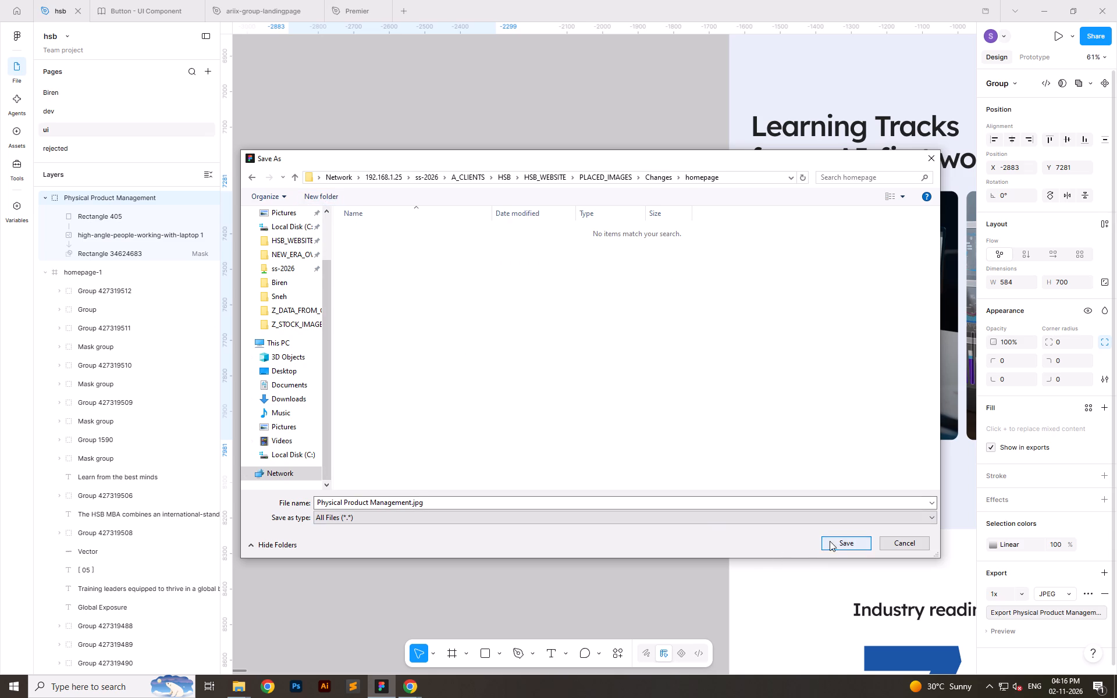
Find the curriculum page design among the frames and copy its frame name.
click(583, 476)
scroll(504, 445, down, 14)
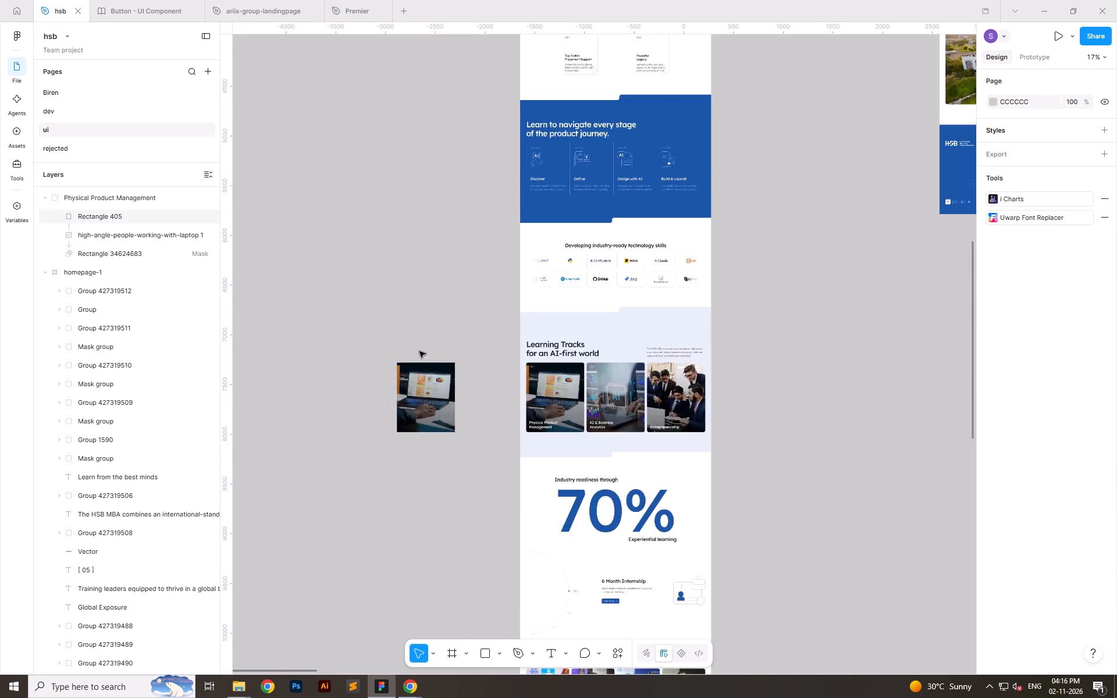
scroll(419, 351, down, 11)
ctrl+scroll(892, 280, up, 7)
ctrl+scroll(675, 339, down, 7)
ctrl+scroll(829, 375, up, 8)
ctrl+scroll(658, 375, down, 4)
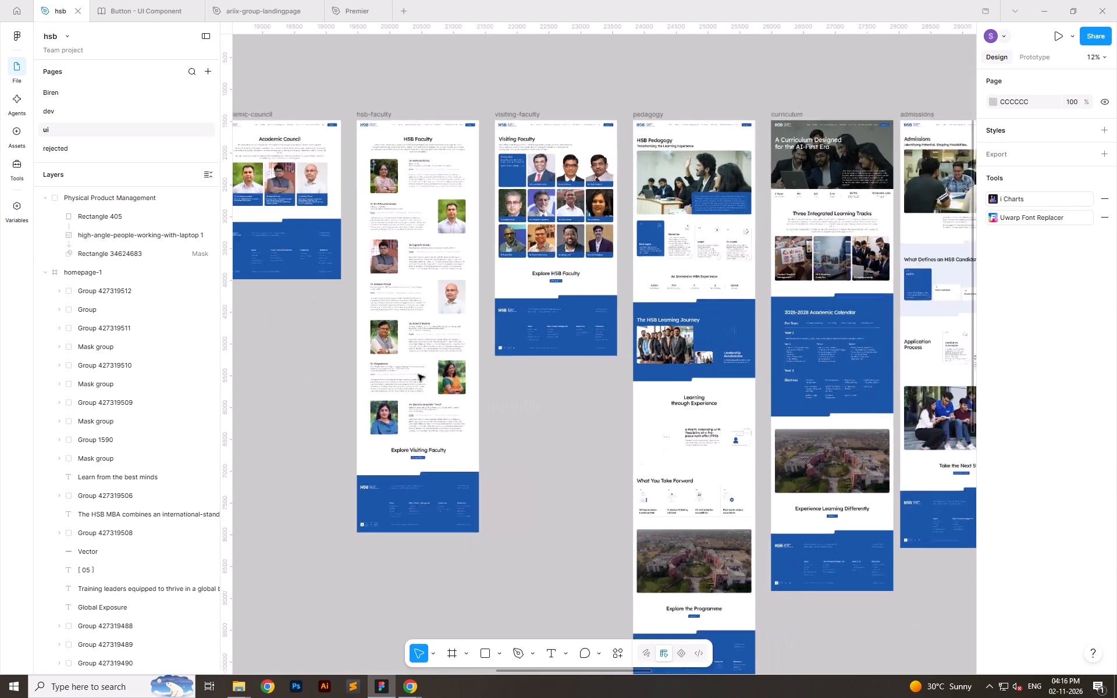
ctrl+scroll(418, 375, down, 1)
ctrl+scroll(677, 316, up, 6)
double_click(609, 91)
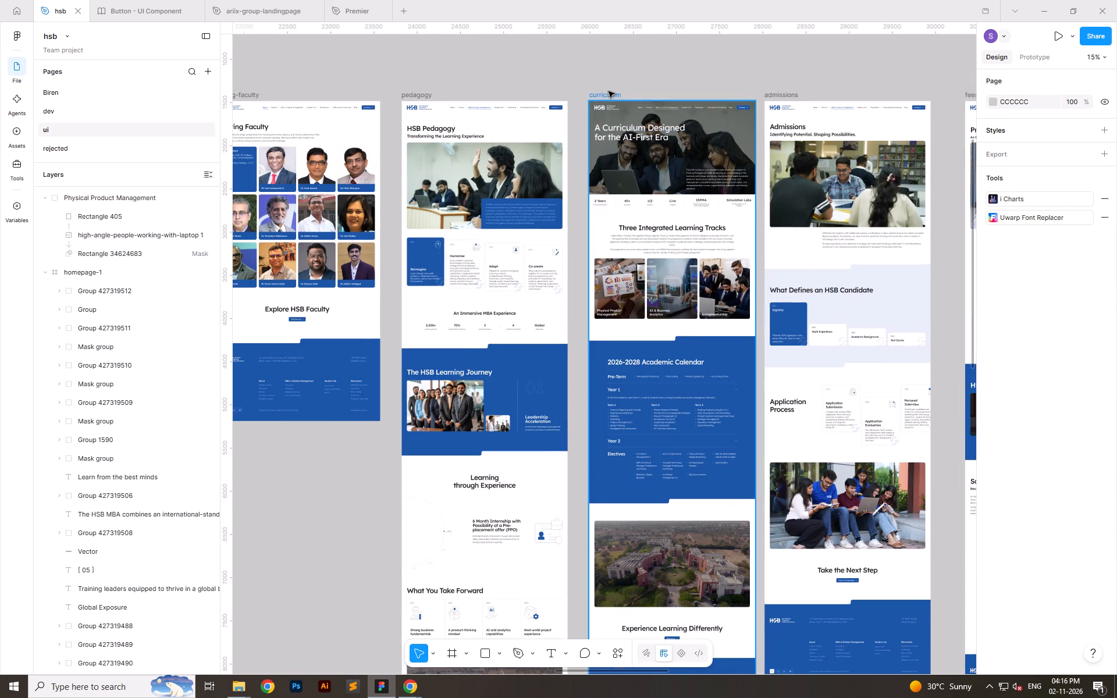
key(ctrl+c)
click(661, 83)
Switch to File Explorer and create a folder named curriculum inside PLACED_IMAGES > Changes.
key(alt+Tab)
click(622, 320)
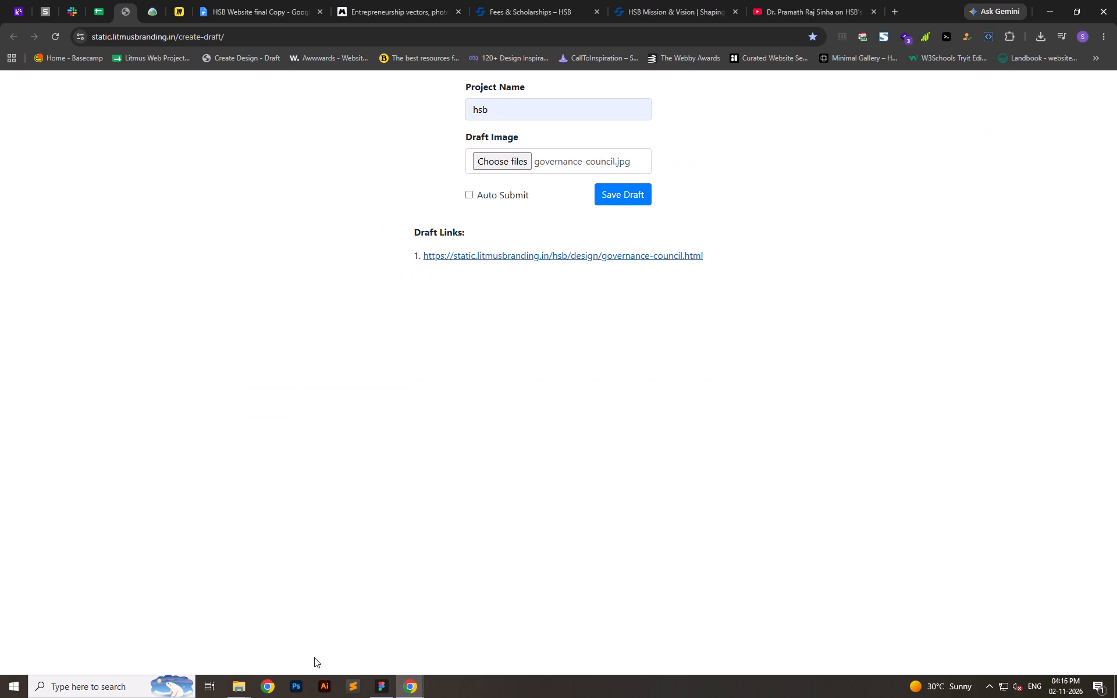
click(243, 678)
click(243, 633)
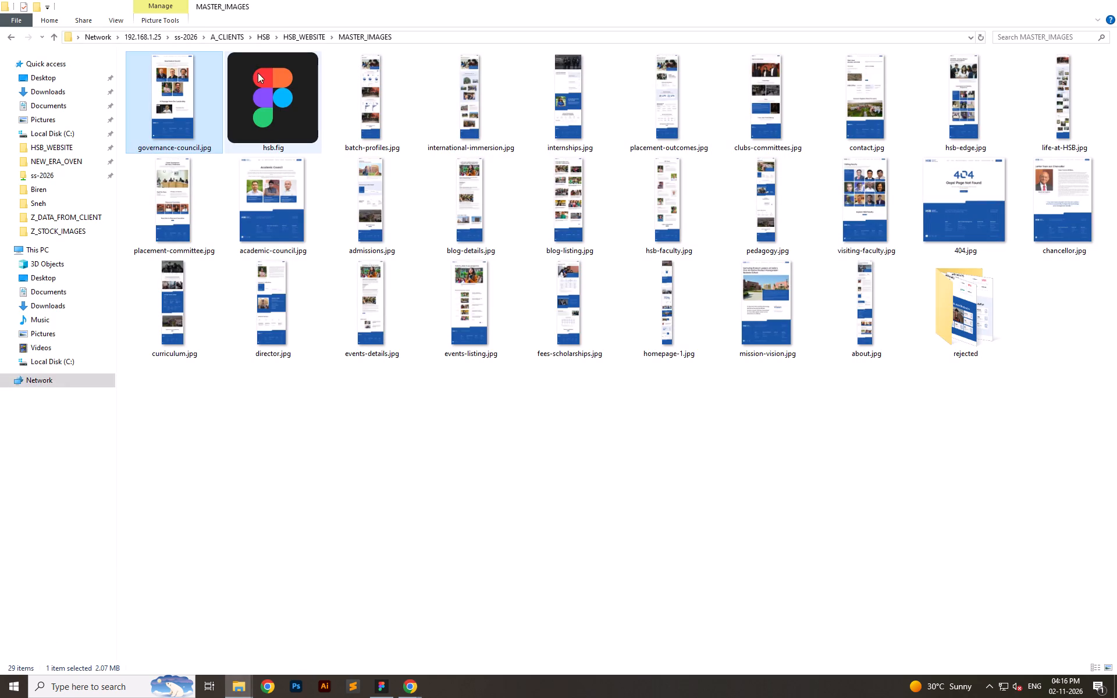
click(307, 28)
click(304, 33)
double_click(203, 84)
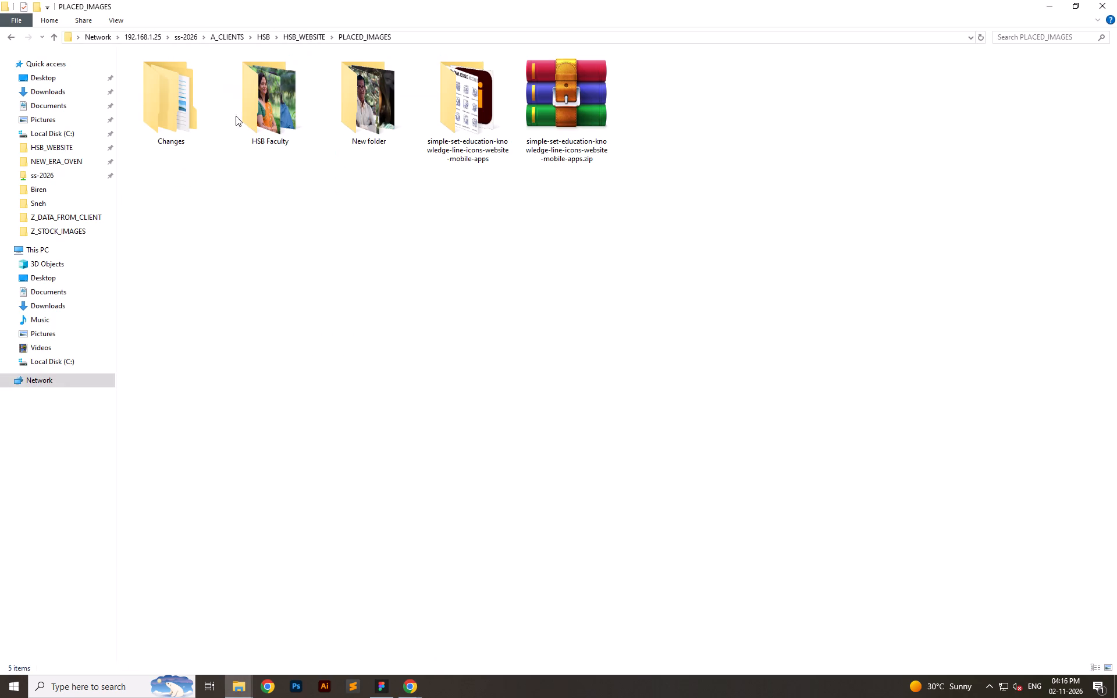
double_click(204, 129)
click(391, 255)
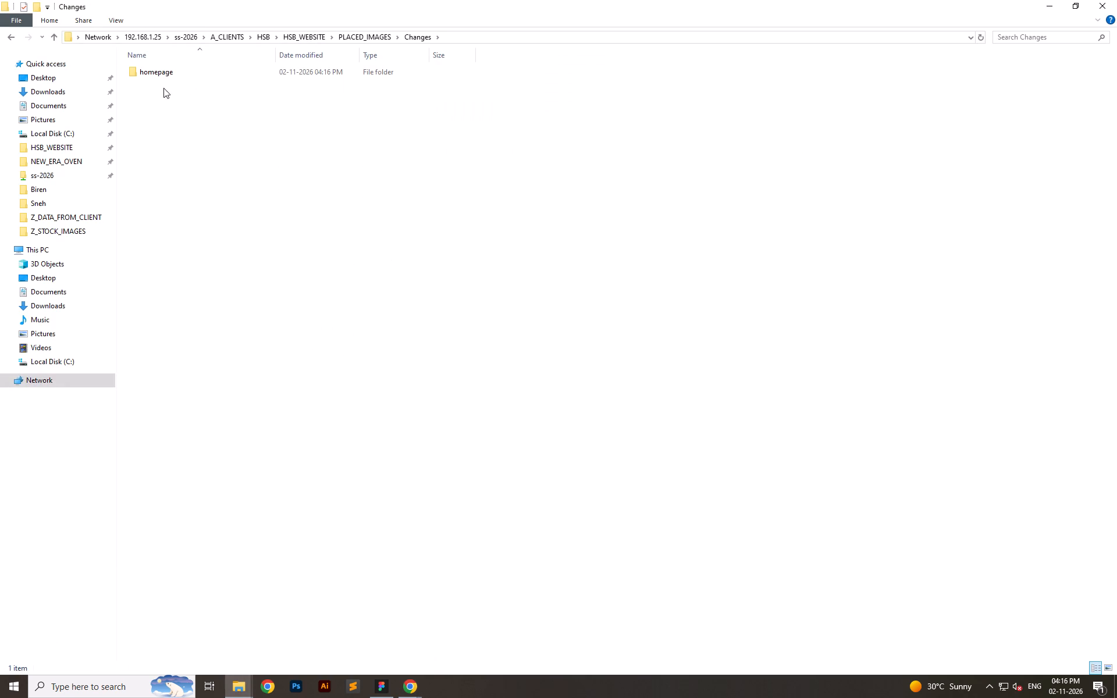
click(40, 8)
key(ctrl+v)
click(346, 199)
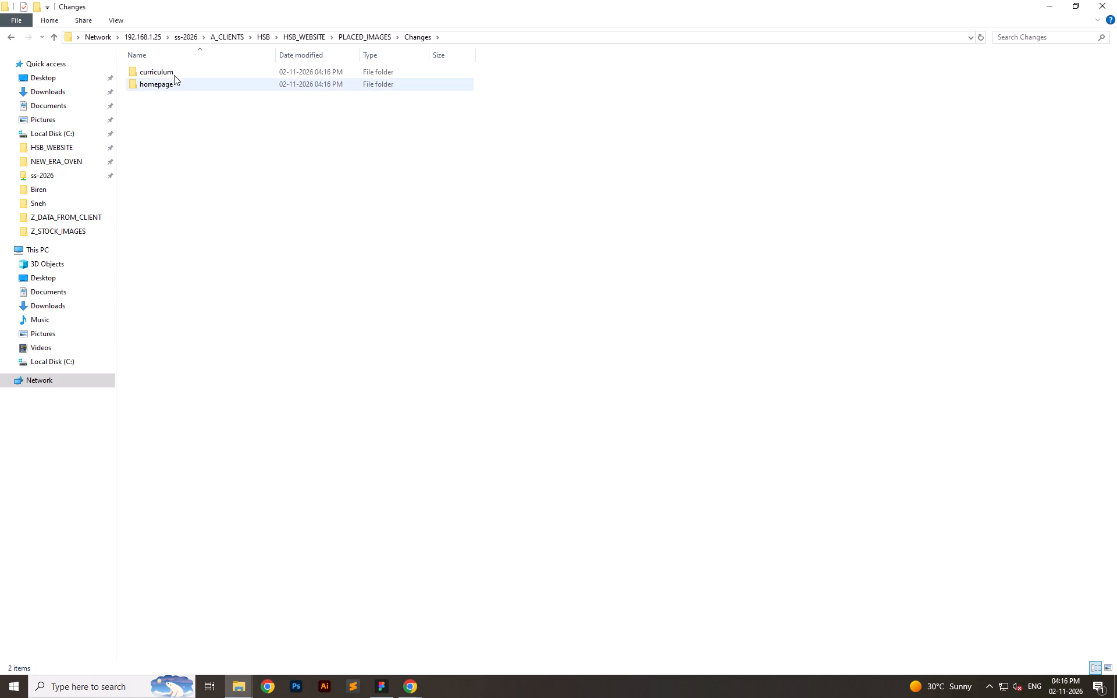
Copy Physical Product Management.jpg from the homepage folder into the curriculum folder, and return to the Changes folder.
double_click(176, 87)
click(222, 74)
key(ctrl+c)
click(425, 38)
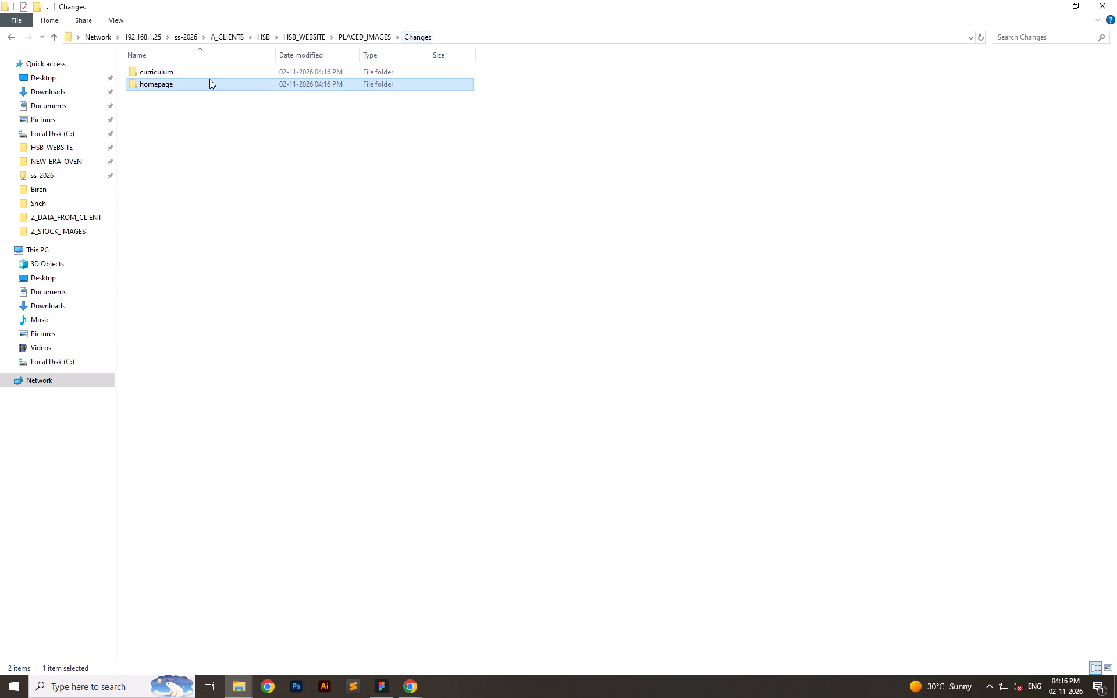
double_click(202, 70)
key(ctrl+v)
click(609, 220)
ctrl+scroll(511, 187, up, 20)
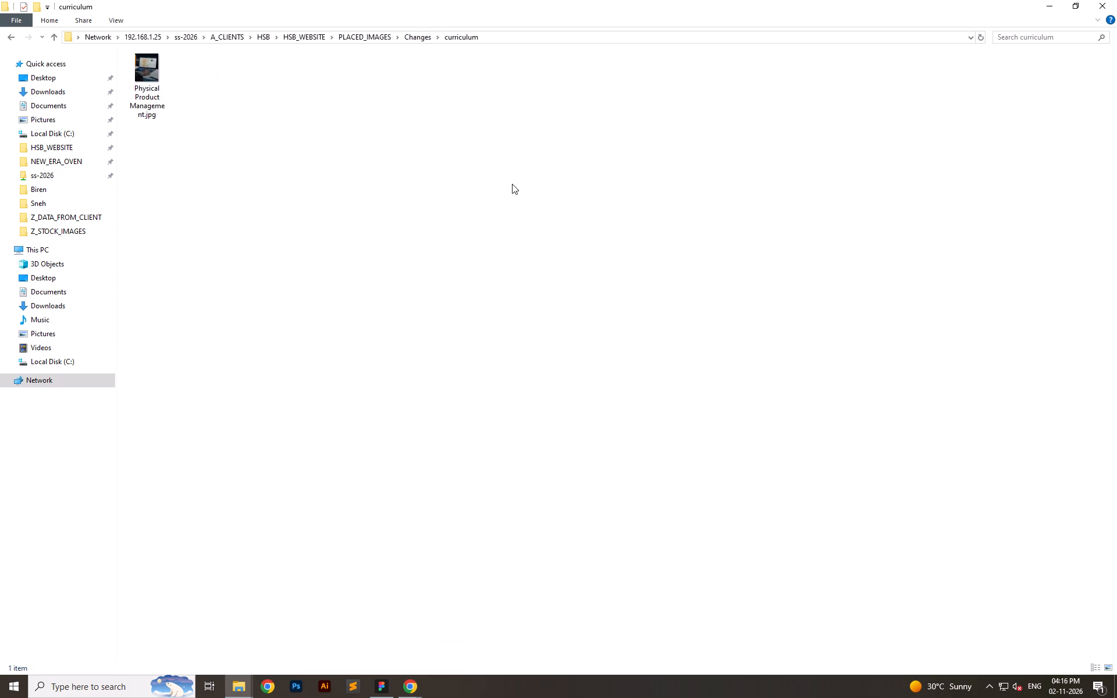
ctrl+scroll(512, 184, up, 20)
ctrl+scroll(512, 184, up, 13)
click(417, 38)
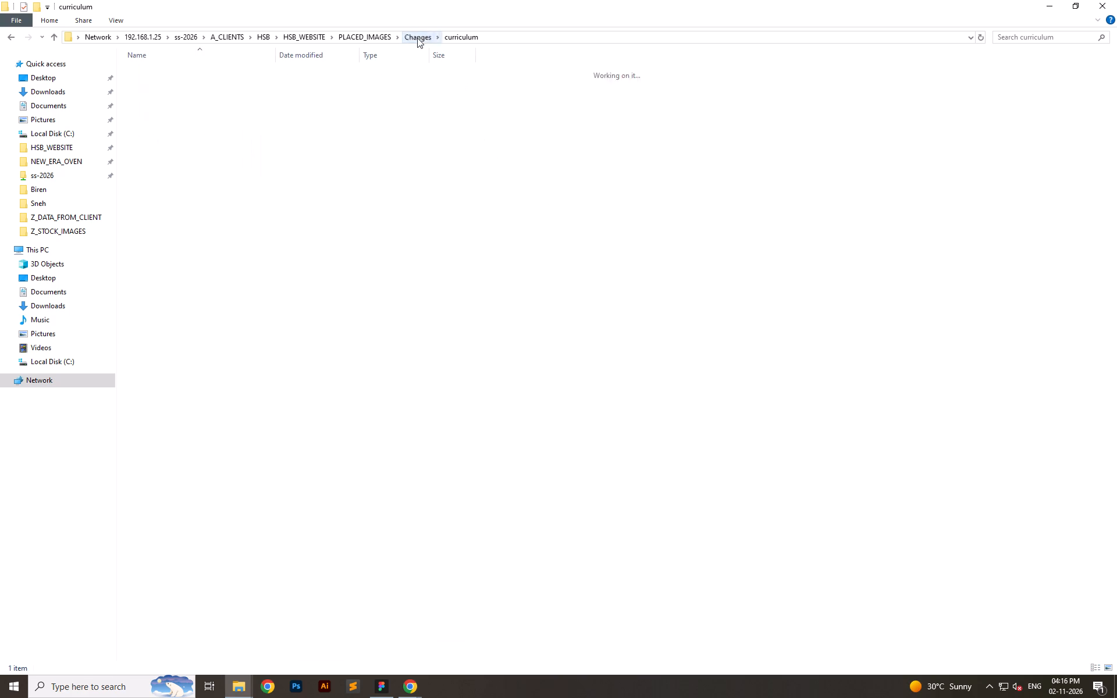
Open the homepage folder inside Changes and enlarge its file thumbnails.
click(378, 76)
double_click(375, 81)
ctrl+scroll(515, 215, up, 12)
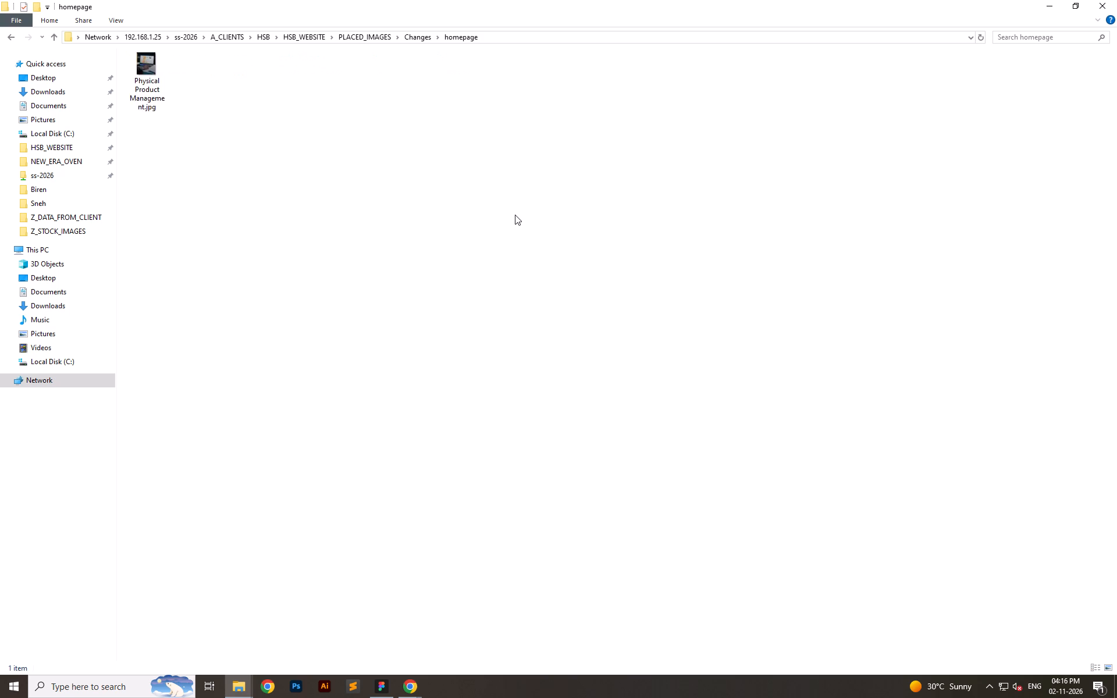
ctrl+scroll(515, 215, up, 20)
ctrl+scroll(515, 215, up, 20)
ctrl+scroll(515, 215, up, 1)
click(660, 389)
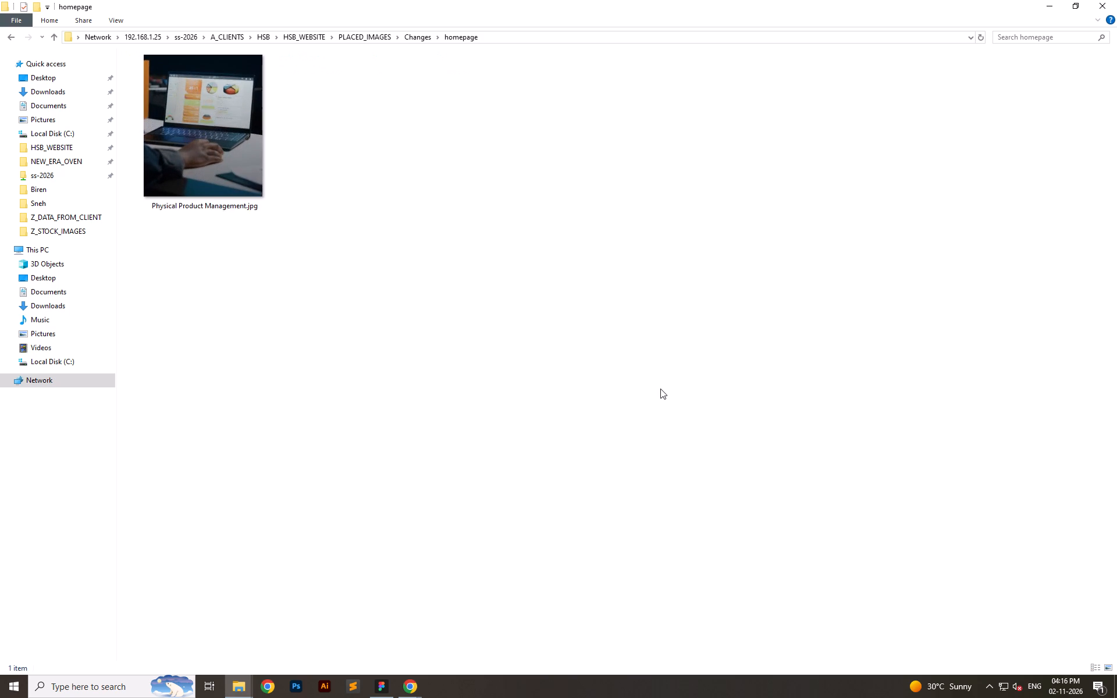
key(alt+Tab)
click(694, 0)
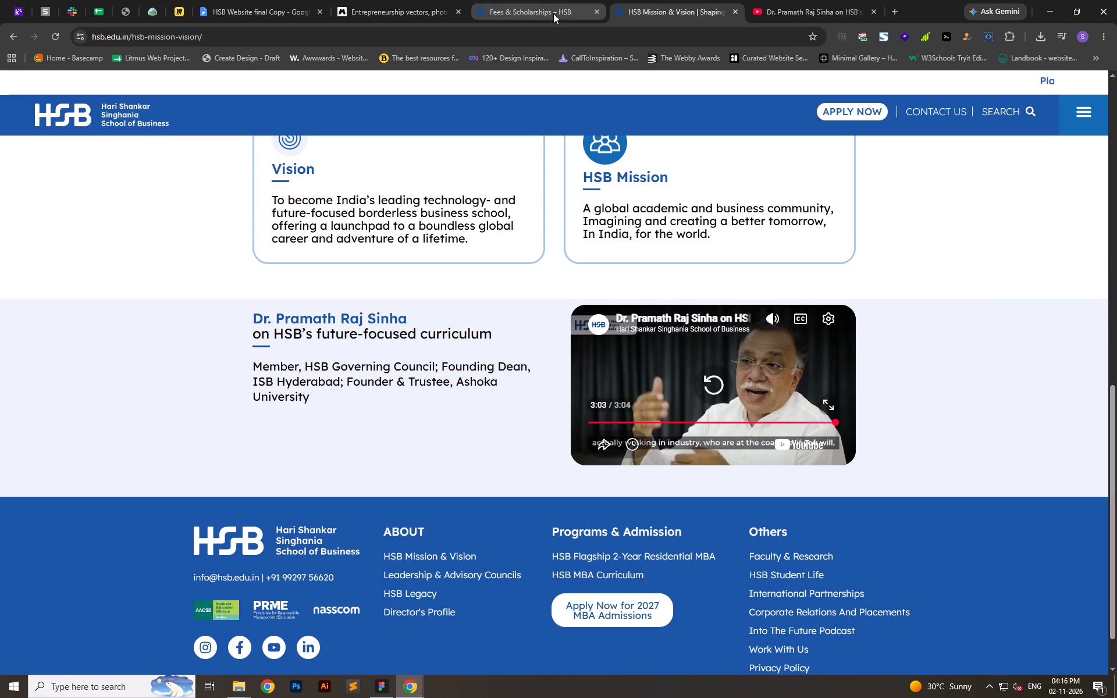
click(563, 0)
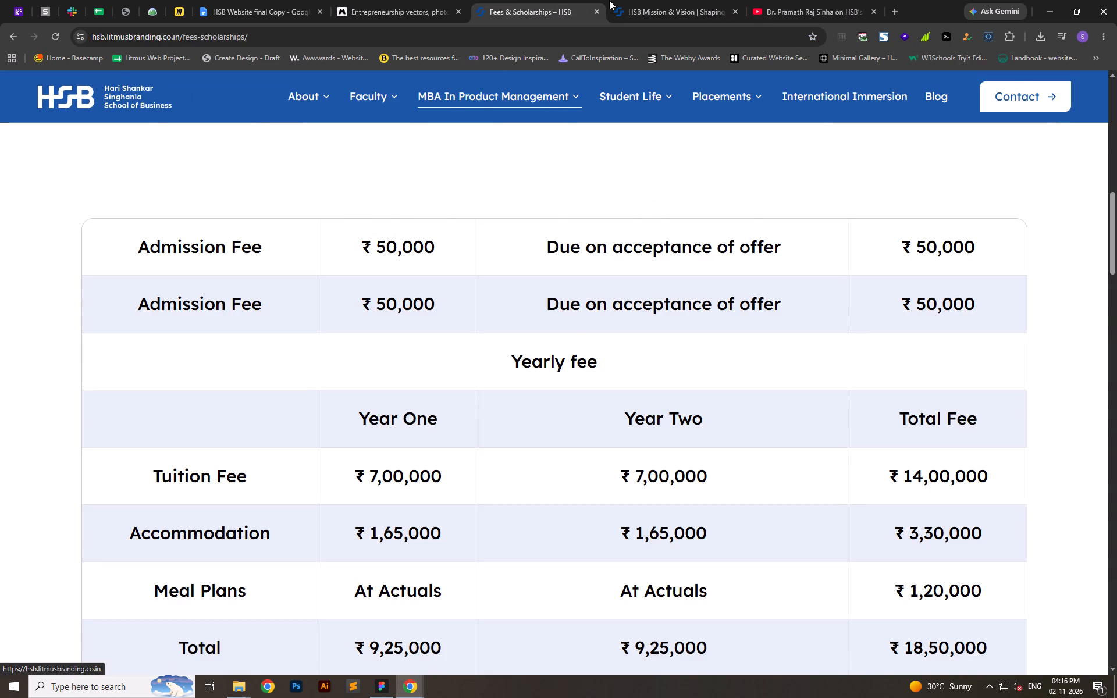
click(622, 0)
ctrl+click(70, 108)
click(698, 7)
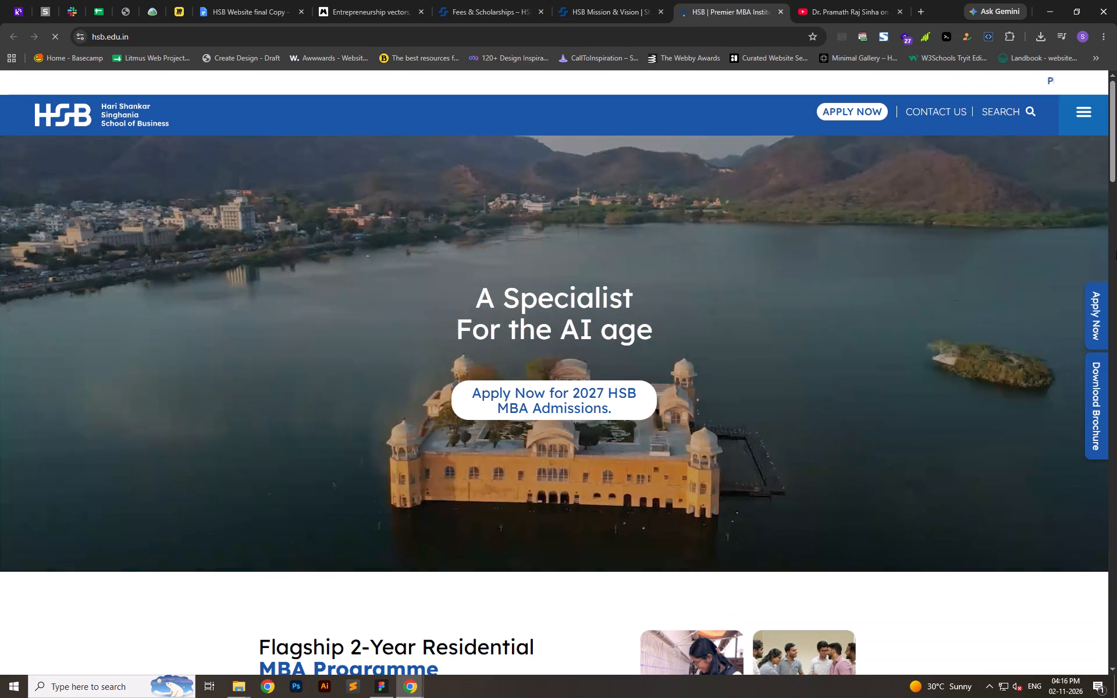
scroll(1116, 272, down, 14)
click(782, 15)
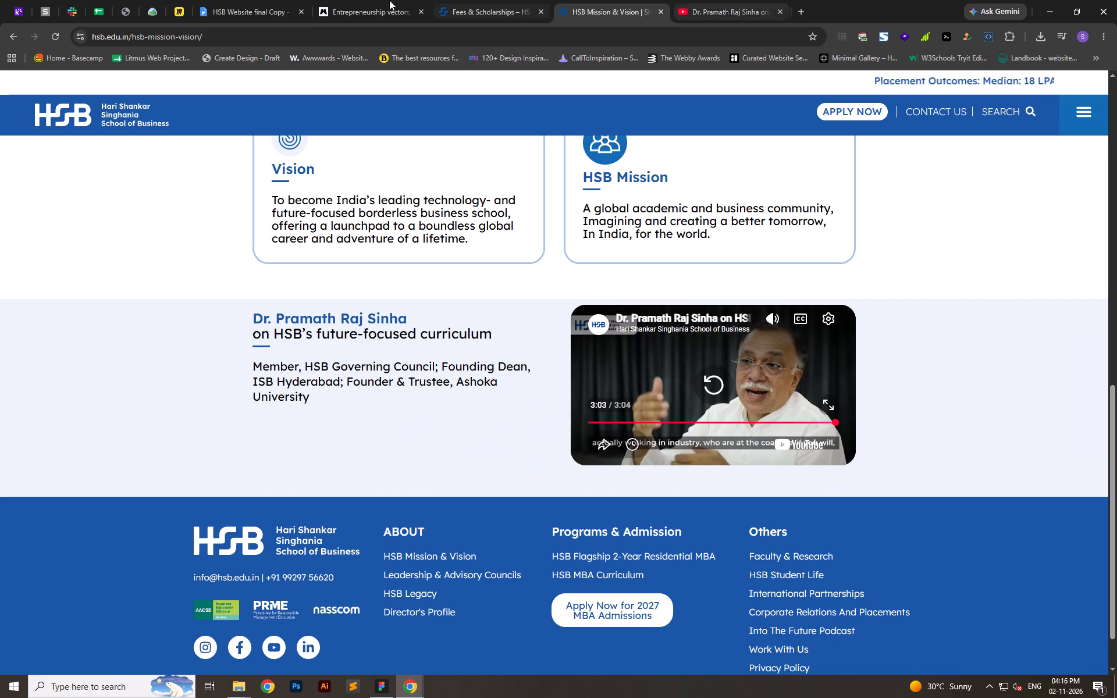
Open the Curriculum page of the hsb.litmusbranding.co.in site and examine the images on its three track cards.
click(493, 3)
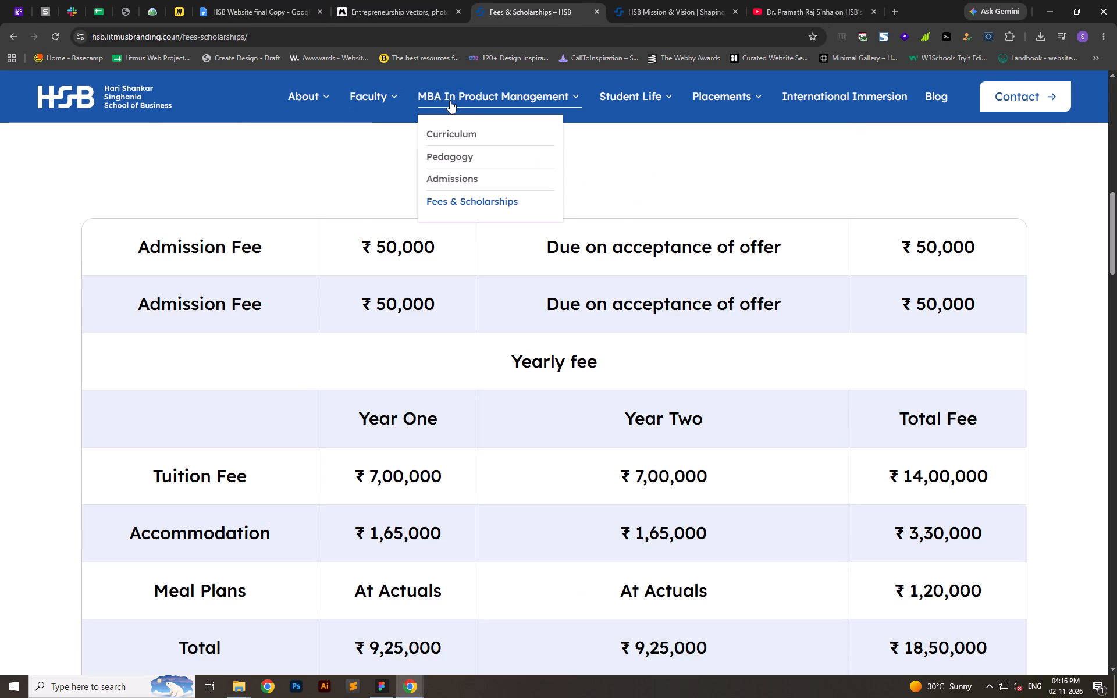
ctrl+click(450, 138)
click(593, 0)
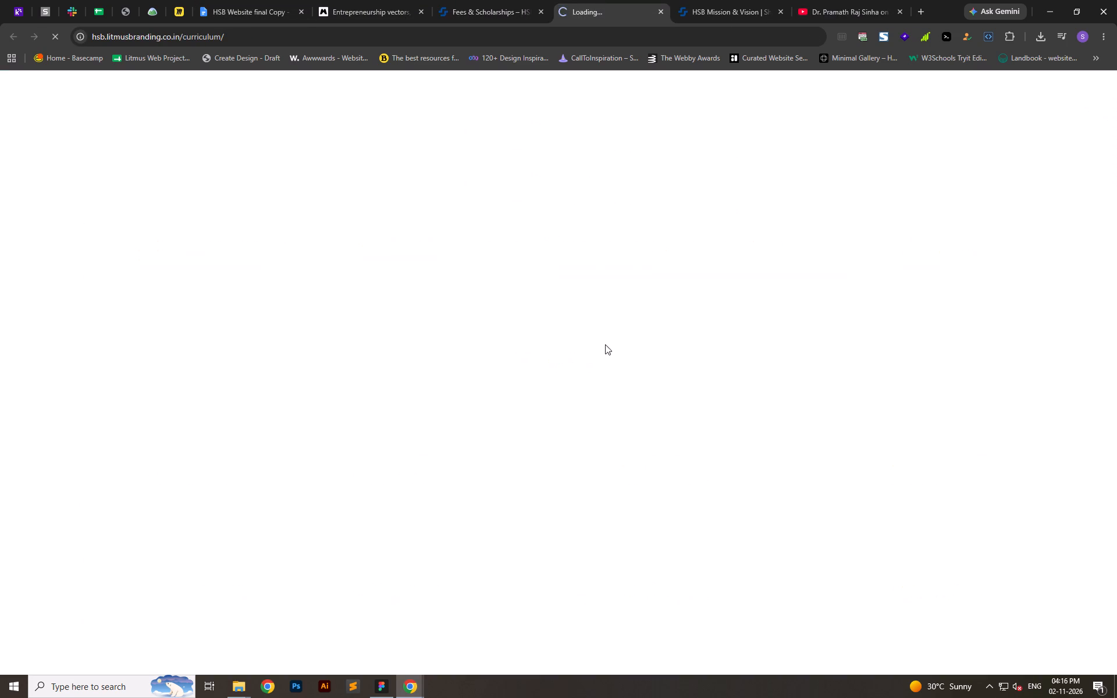
scroll(608, 436, down, 20)
scroll(608, 436, down, 5)
scroll(562, 422, up, 7)
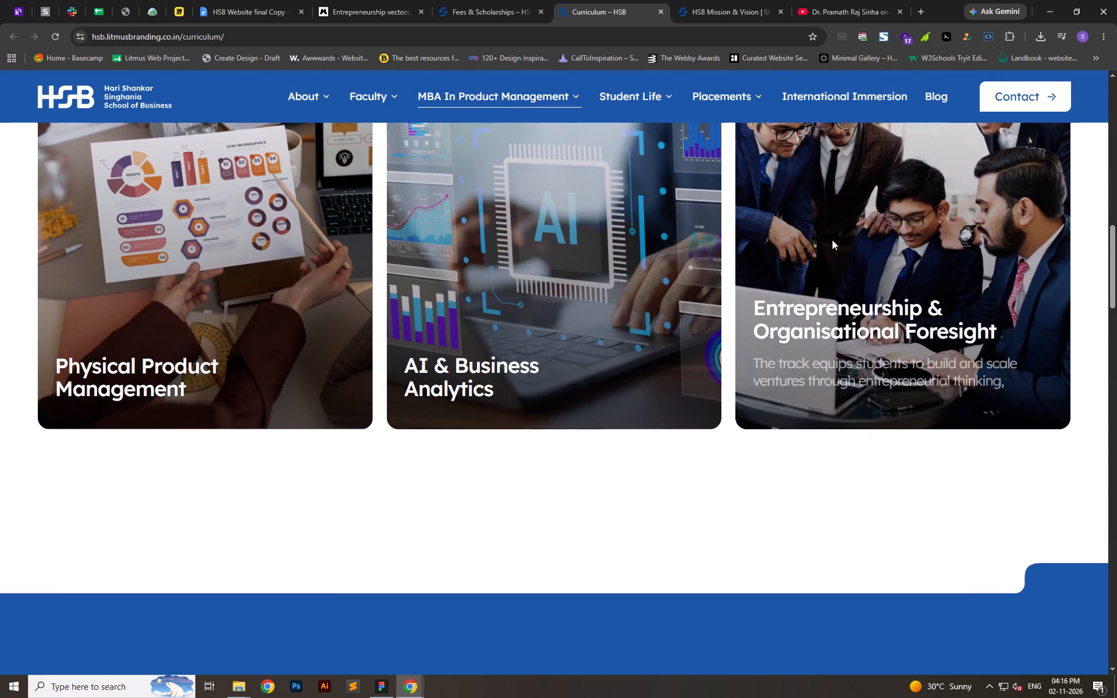
scroll(656, 493, down, 4)
scroll(320, 333, up, 7)
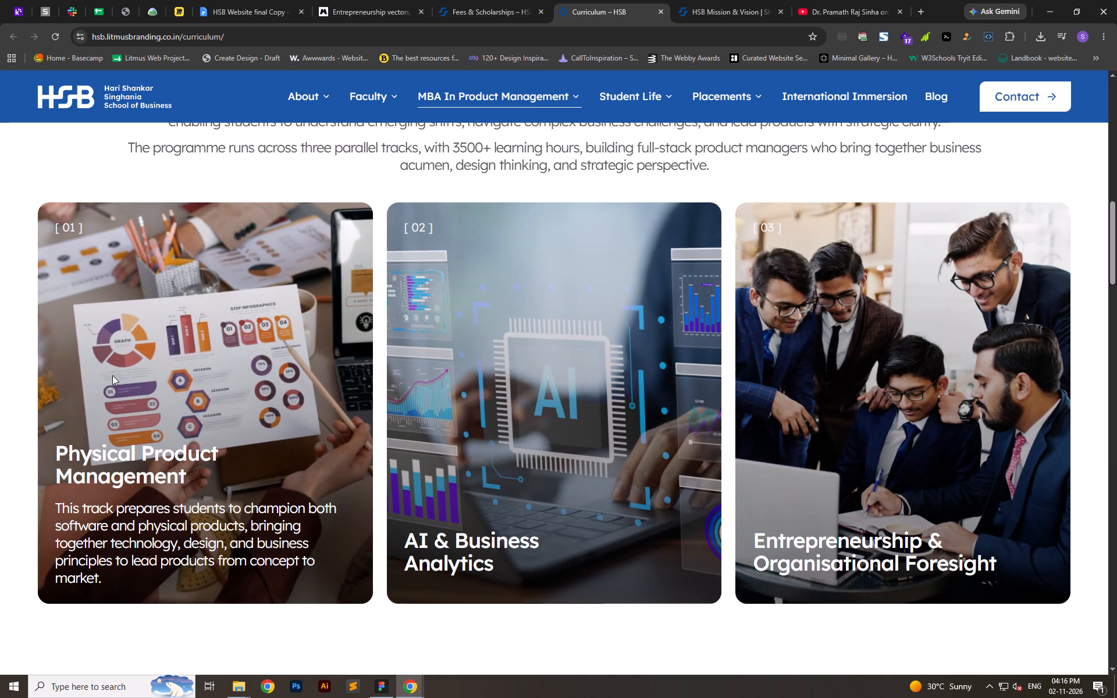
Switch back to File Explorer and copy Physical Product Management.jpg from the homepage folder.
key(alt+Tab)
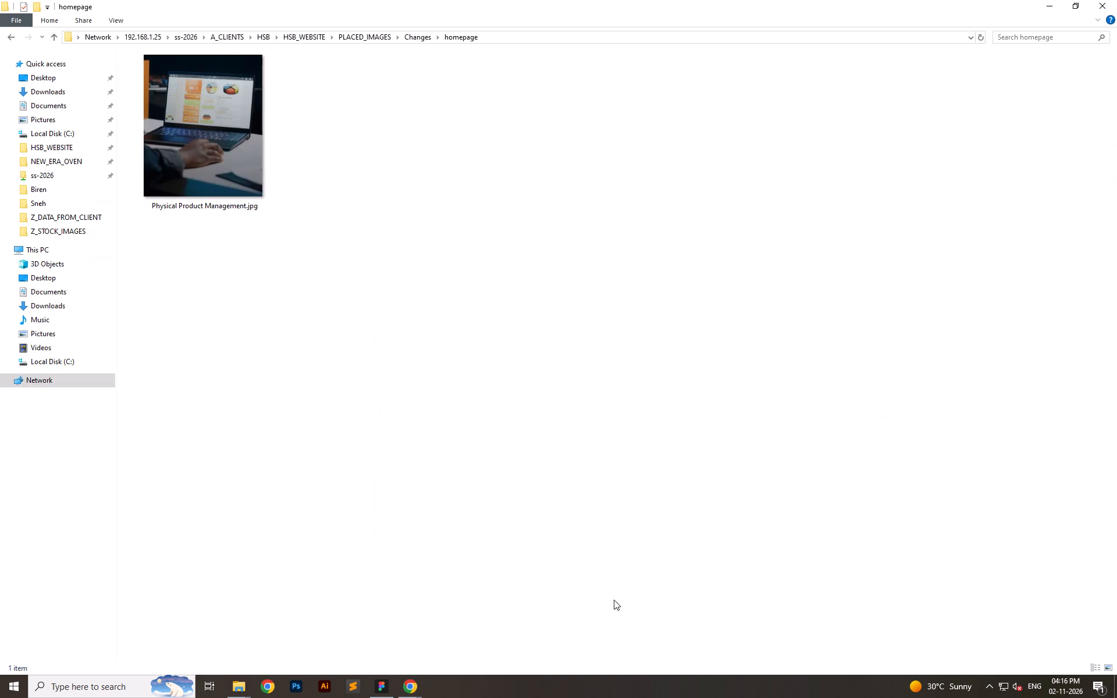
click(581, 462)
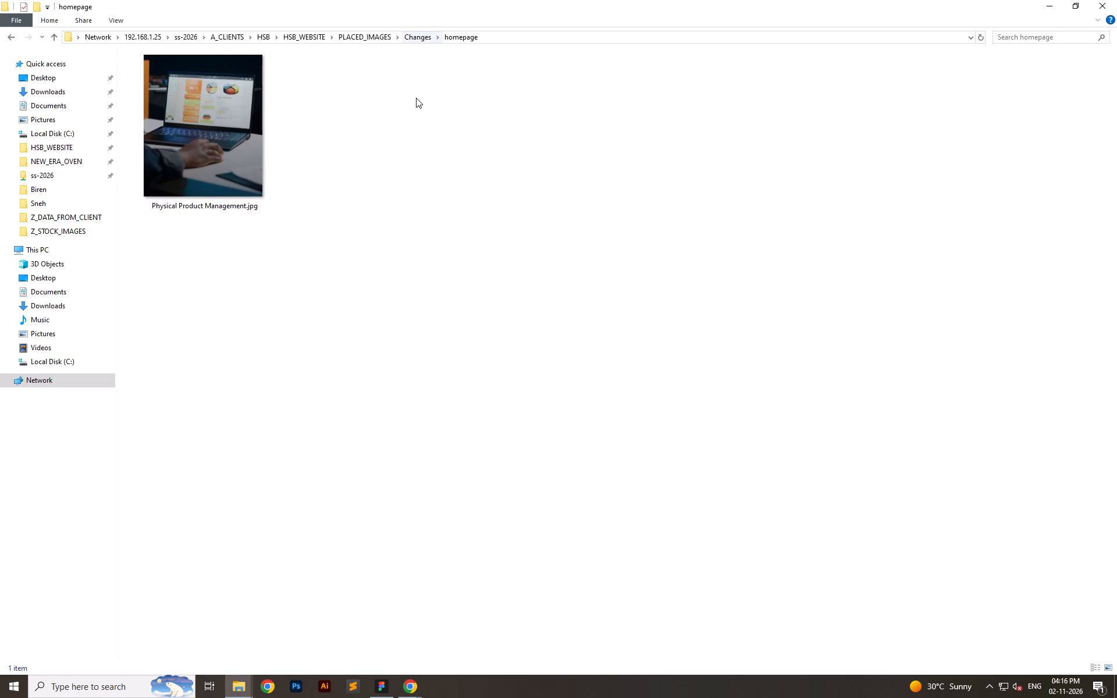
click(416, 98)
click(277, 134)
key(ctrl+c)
click(412, 683)
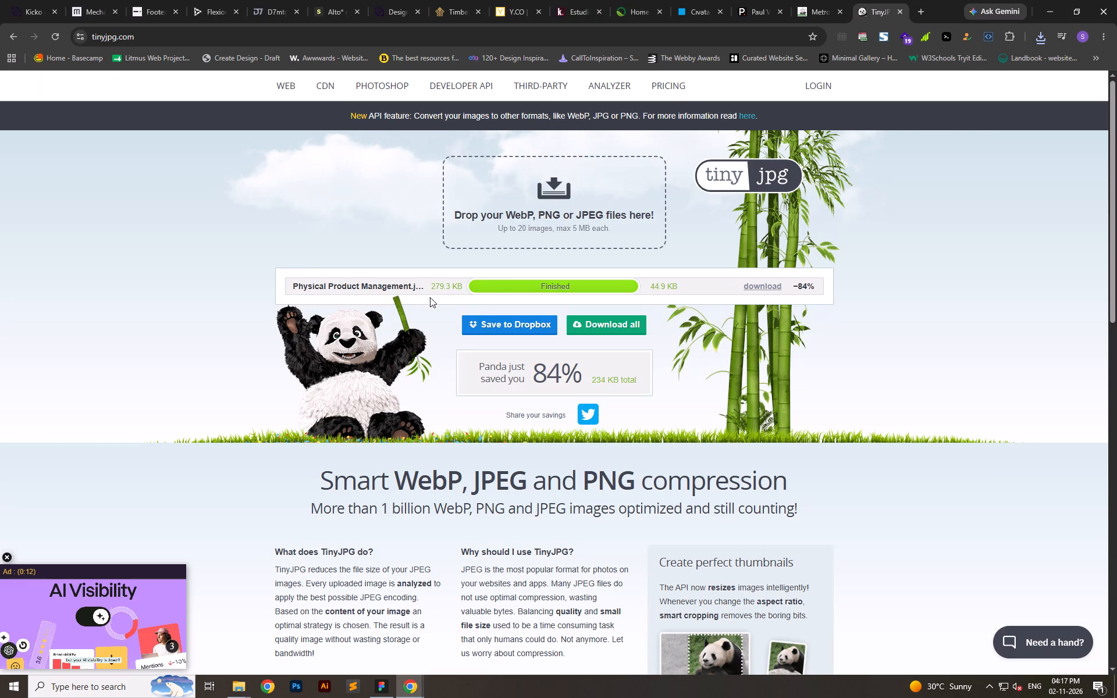
key(alt+Tab)
key(alt+Tab)
click(585, 305)
key(ctrl+v)
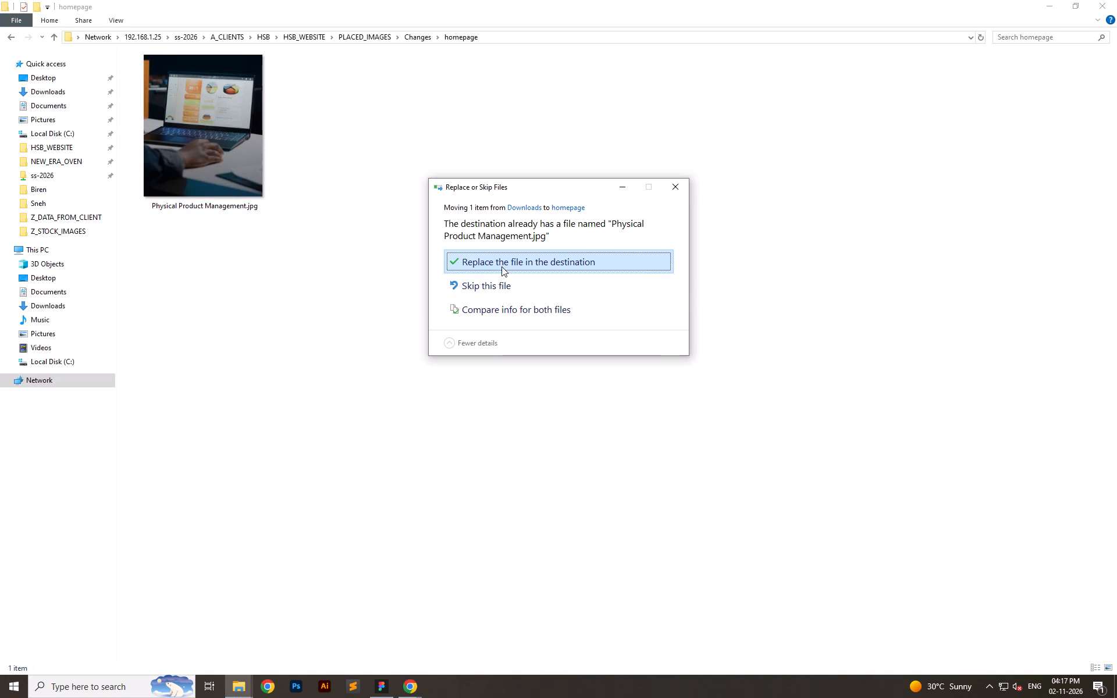
click(501, 266)
click(326, 340)
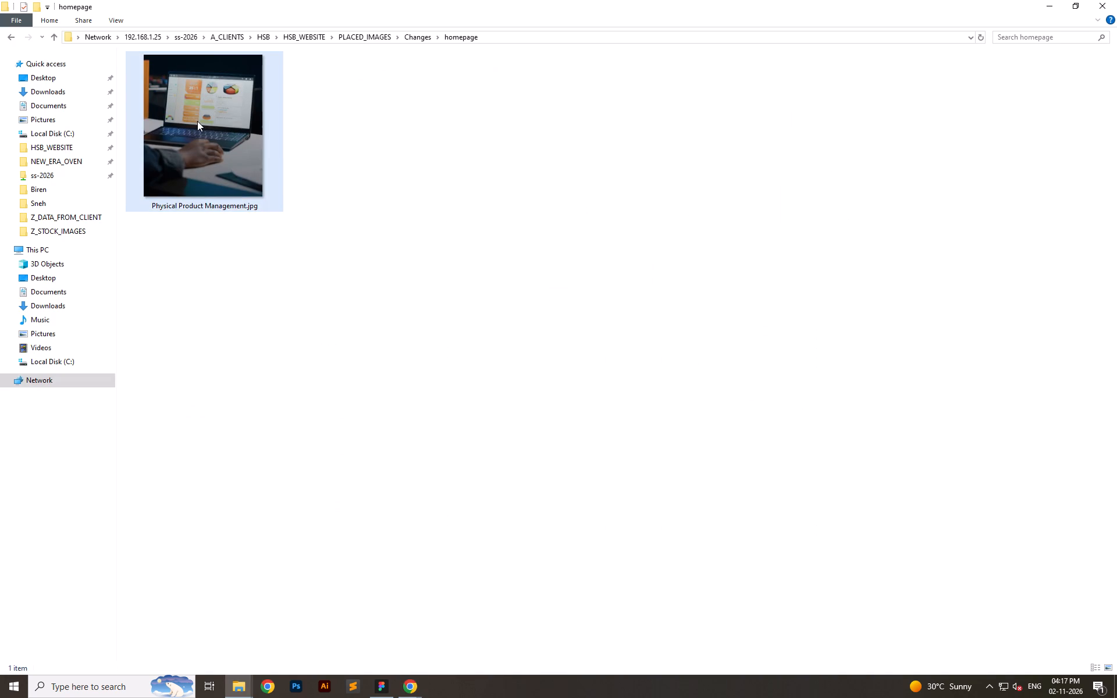
Copy the compressed Physical Product Management.jpg from homepage into the curriculum folder, replacing the existing file.
click(535, 188)
click(251, 170)
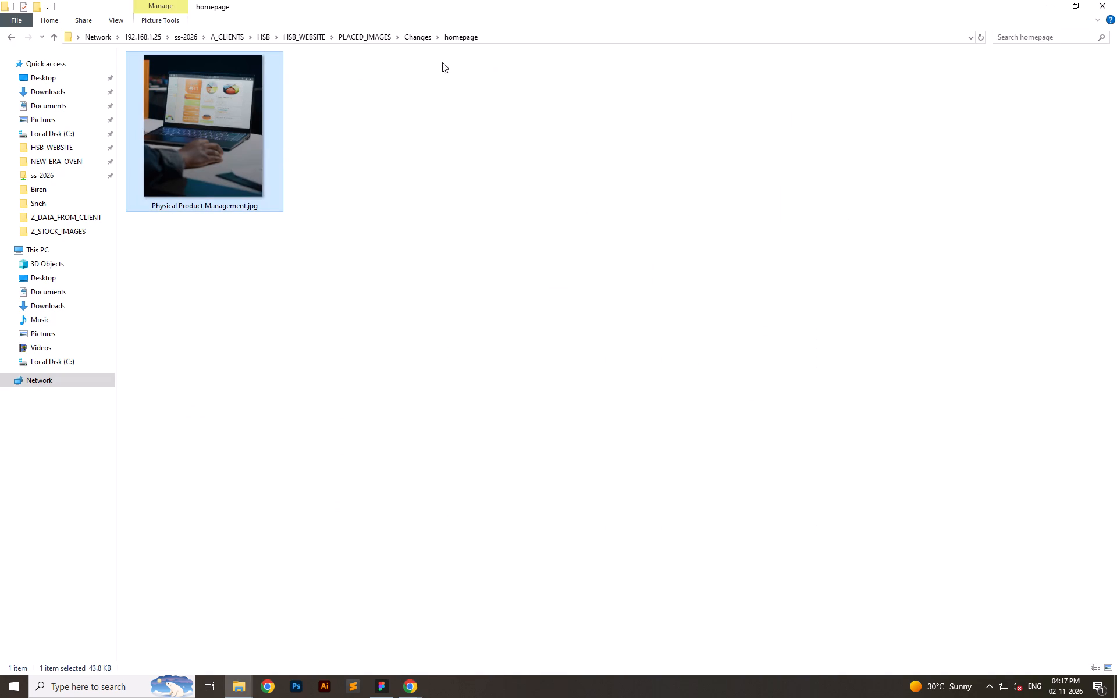
key(ctrl+c)
click(416, 38)
drag(297, 286, 294, 273)
double_click(163, 71)
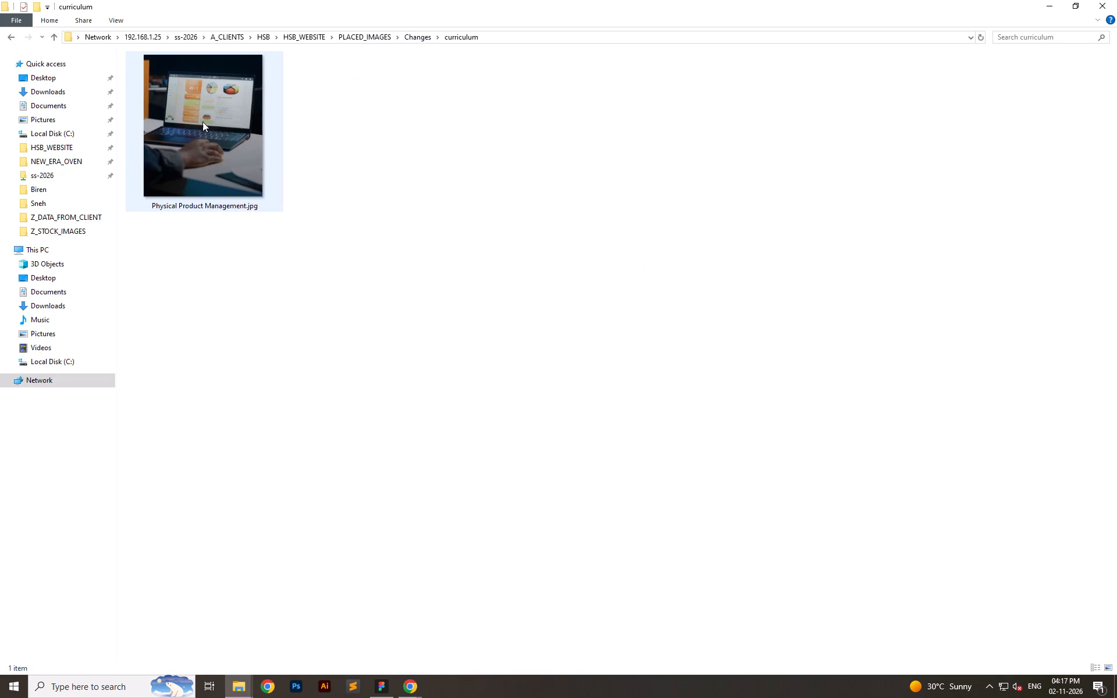
click(417, 280)
key(ctrl+v)
click(483, 259)
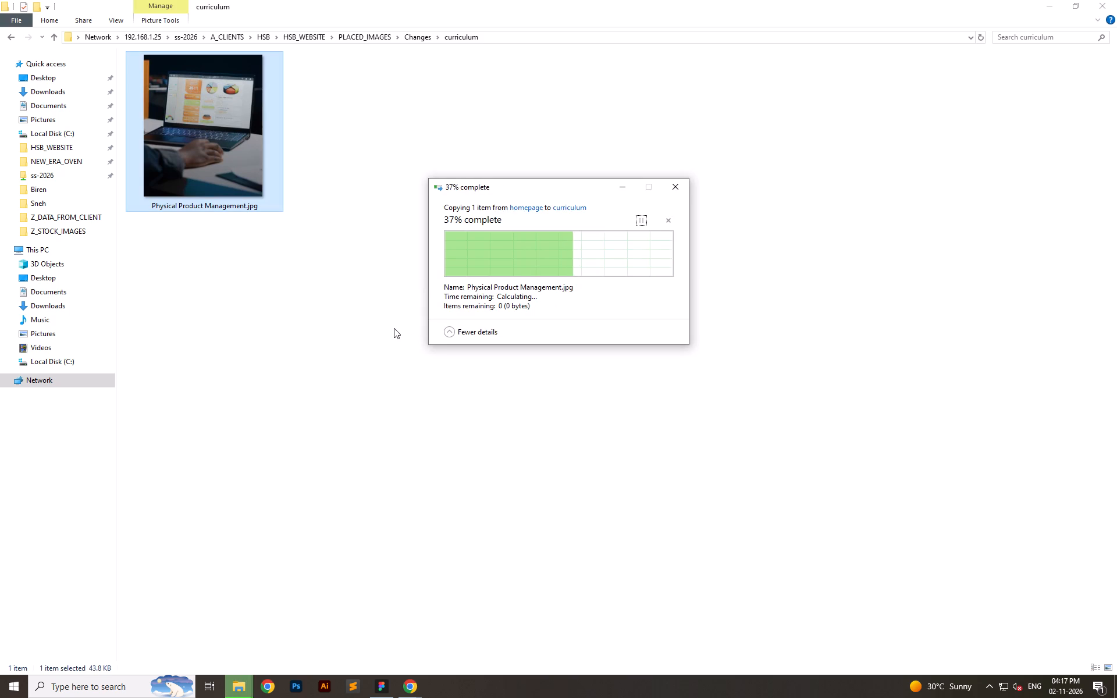
click(394, 328)
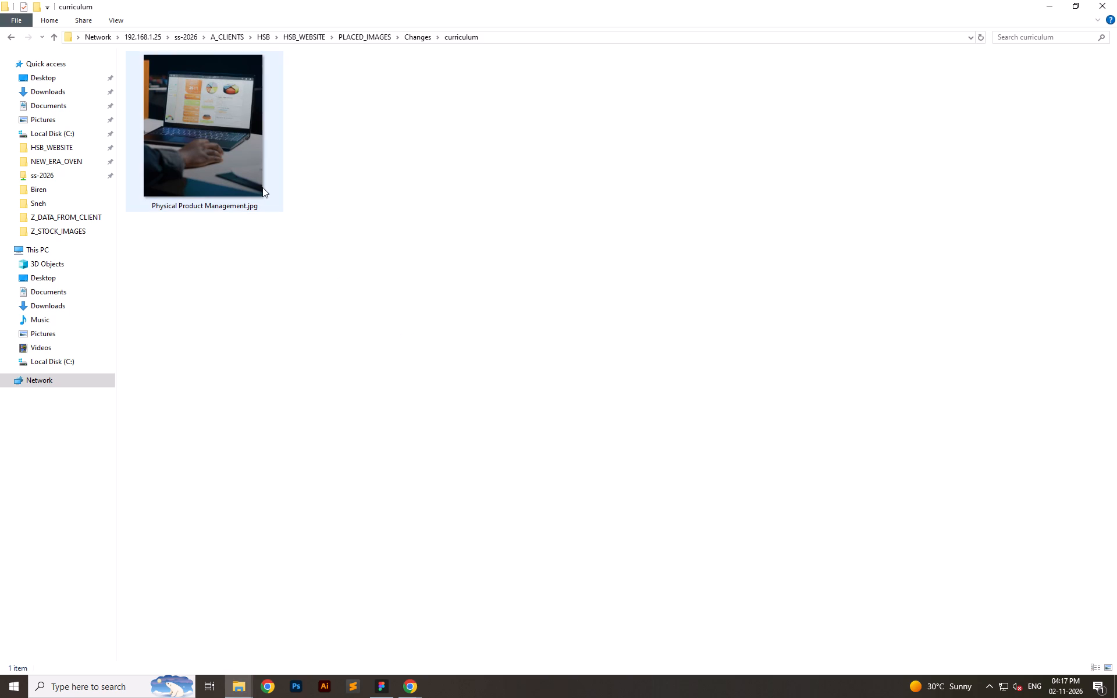
click(400, 150)
Go up to PLACED_IMAGES and rename the Changes folder as "Changes - 2-11-26".
click(416, 31)
click(387, 145)
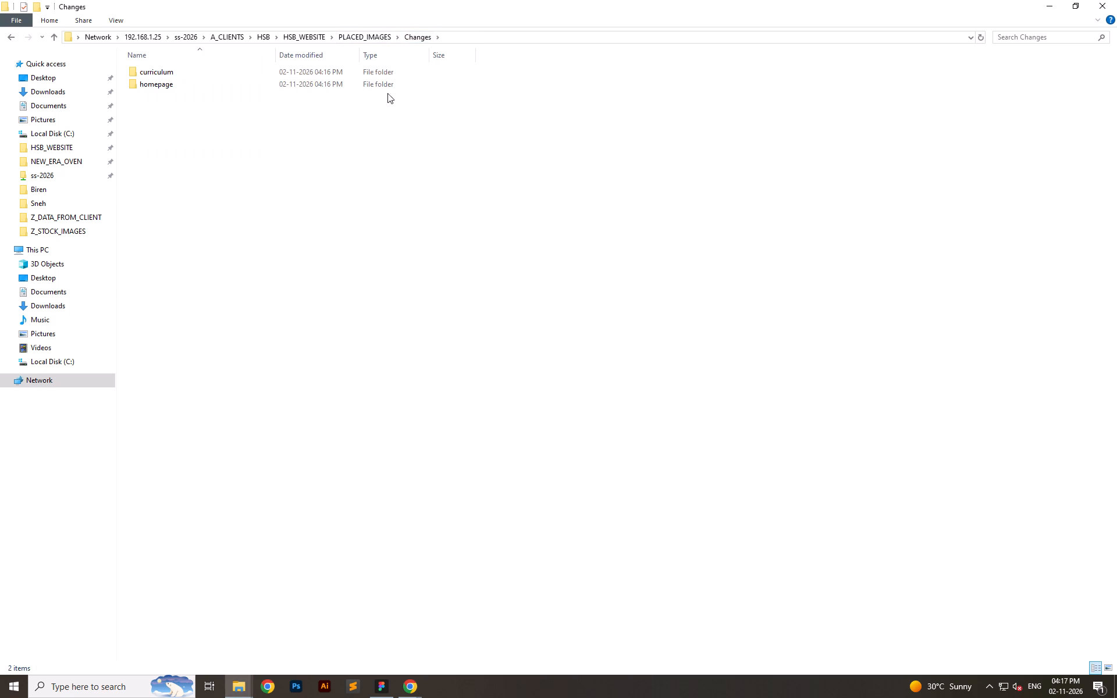
click(362, 35)
click(426, 333)
click(181, 110)
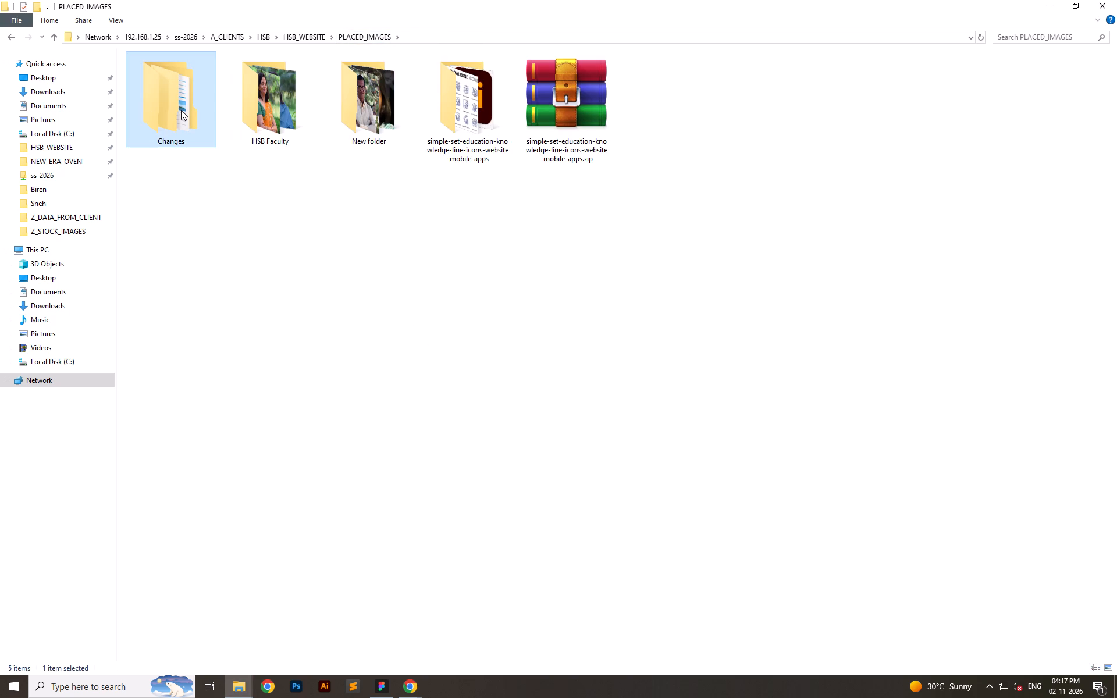
key(F2)
key(Right)
key(space)
text(- 2)
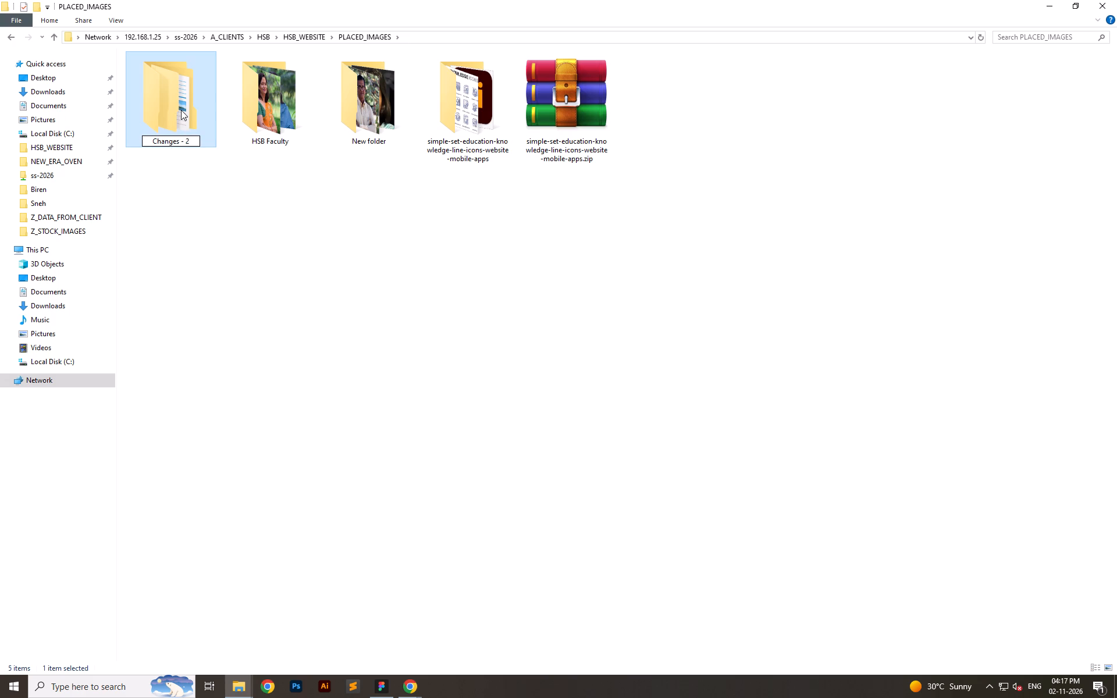
text(/11)
key(Left)
key(Left)
key(minus)
key(Right)
key(Right)
text(-26)
key(Return)
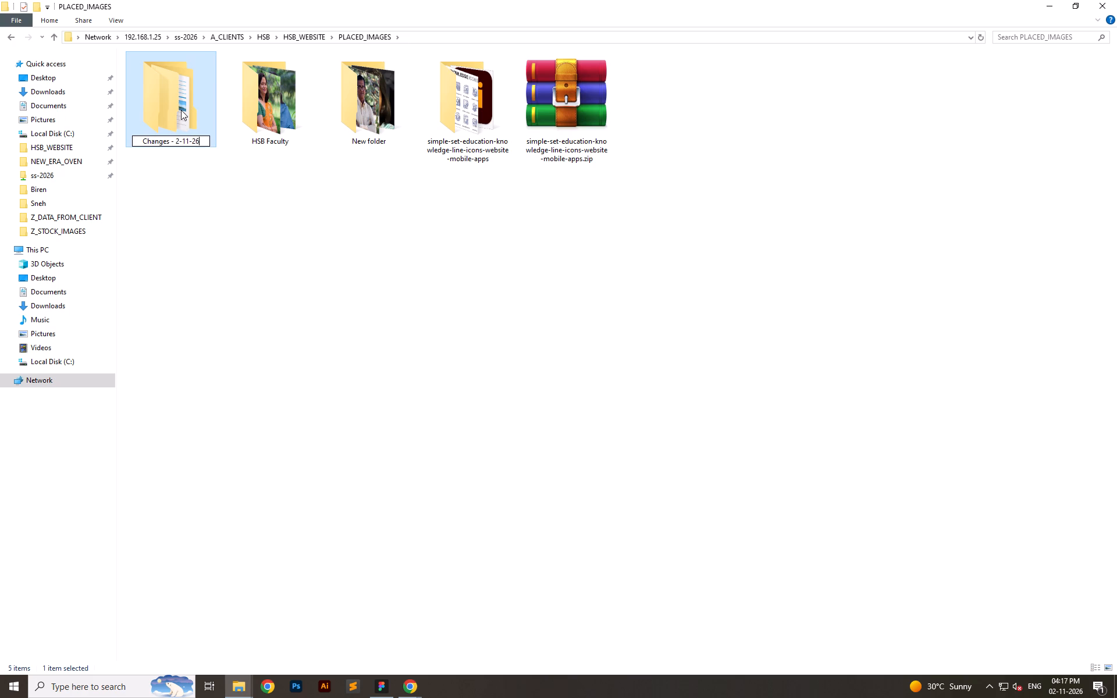
click(414, 305)
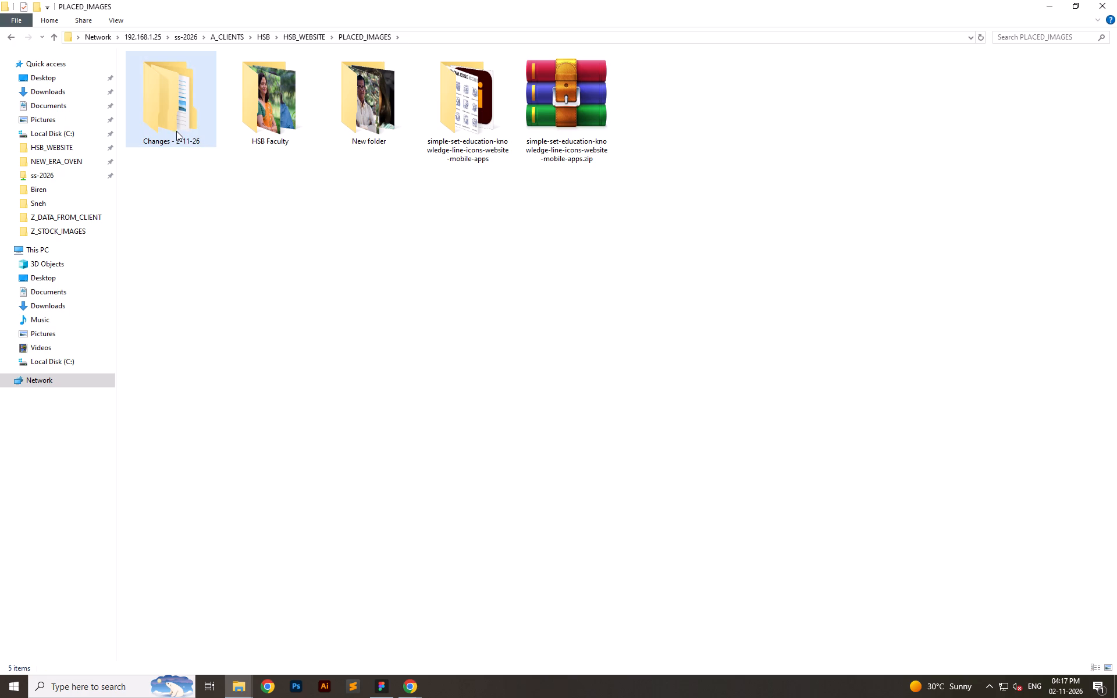
click(341, 496)
key(F5)
key(F5)
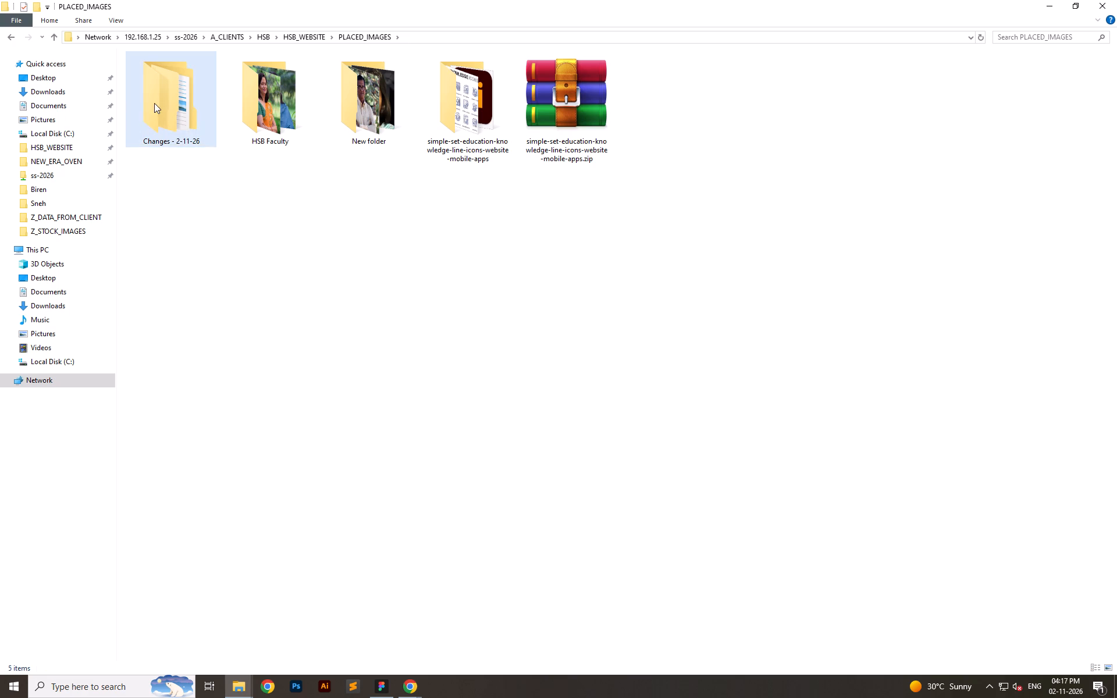
Add a leading zero to the day in the folder's name, making it "Changes - 02-11-26".
double_click(162, 107)
click(379, 38)
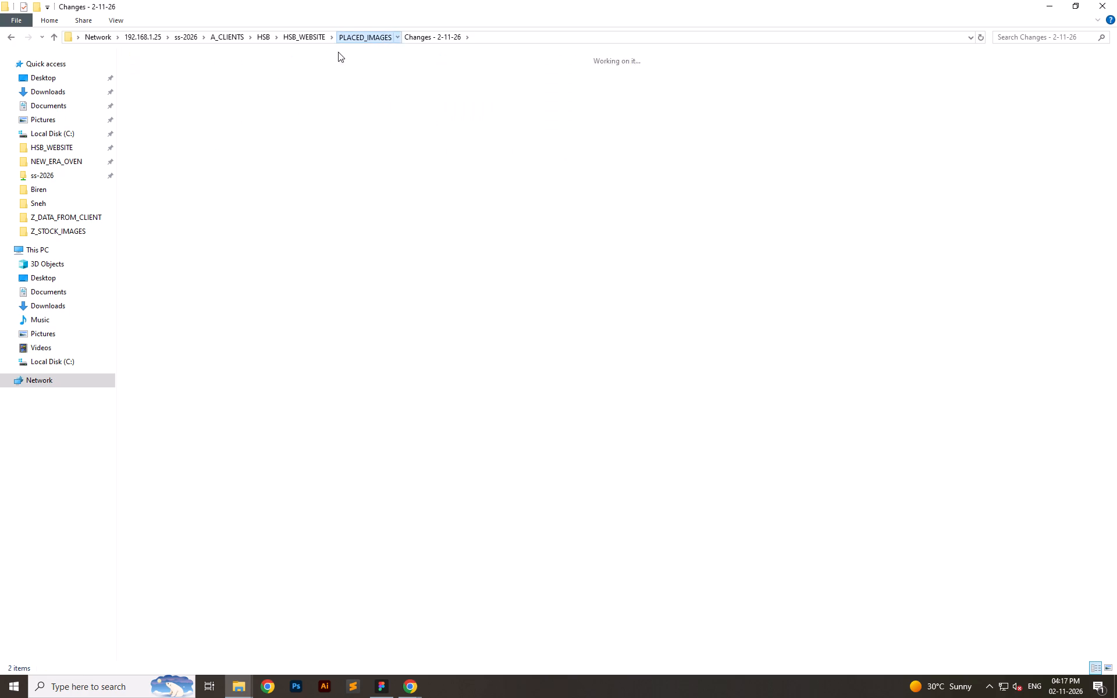
key(F2)
key(Left)
key(Right)
key(Right)
key(Right)
key(Right)
key(Right)
key(Right)
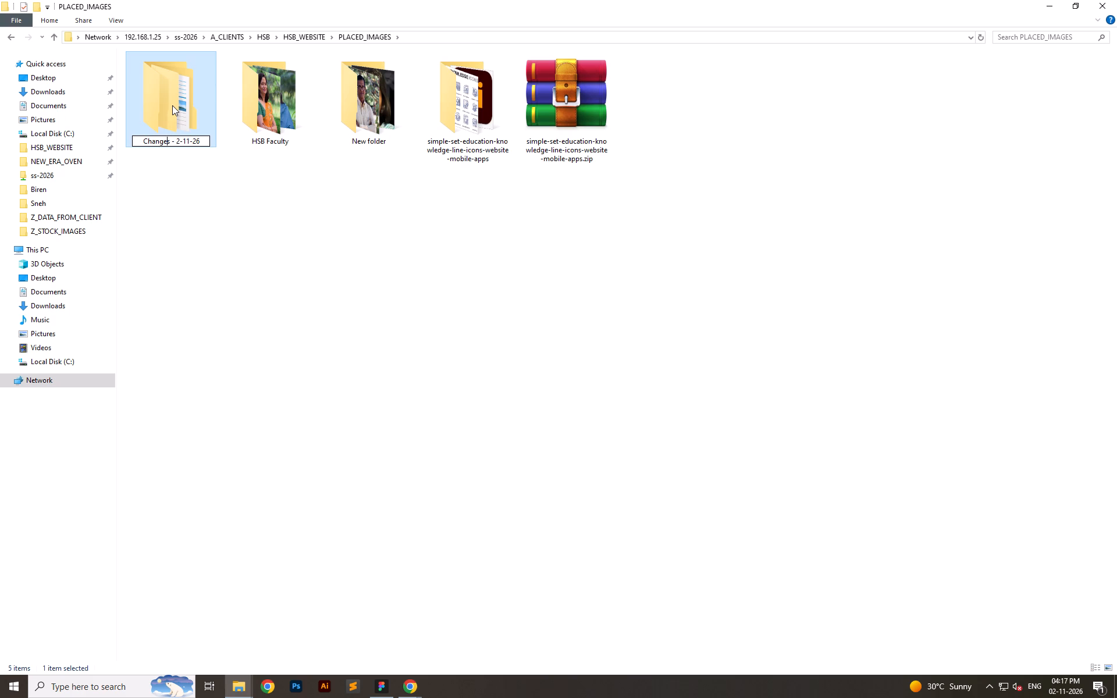
key(Right)
key(Right)
key(Right)
key(Down)
key(Right)
key(0)
click(225, 298)
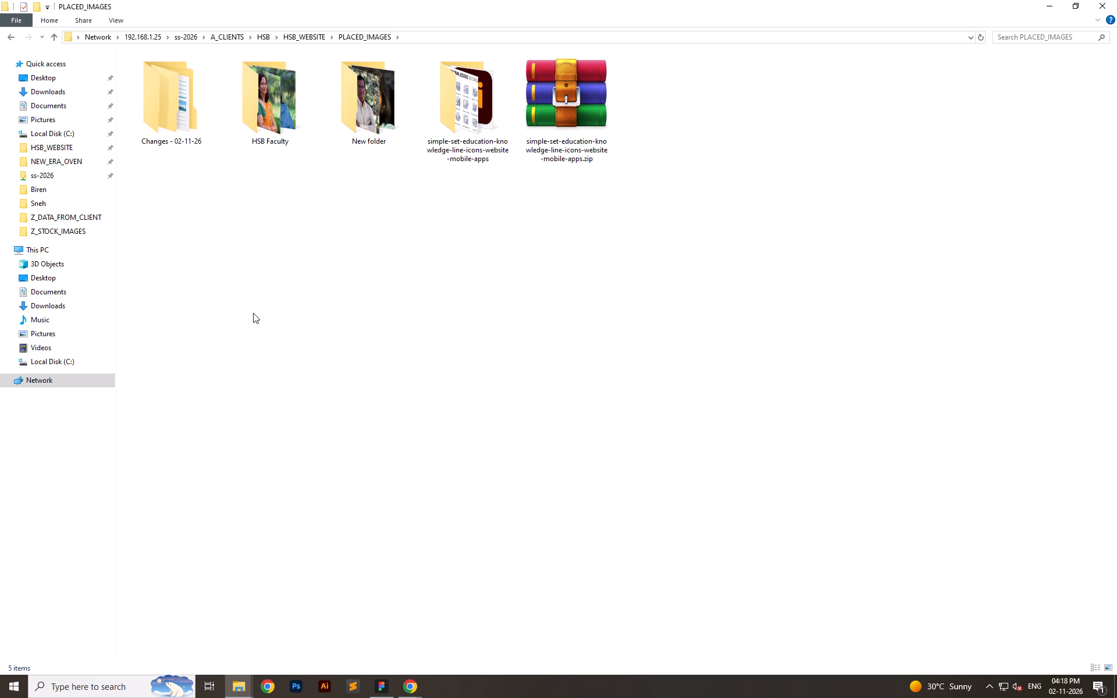
Open the "Changes - 02-11-26" folder and enlarge the icons of its subfolders.
double_click(154, 78)
click(312, 251)
ctrl+scroll(309, 248, up, 15)
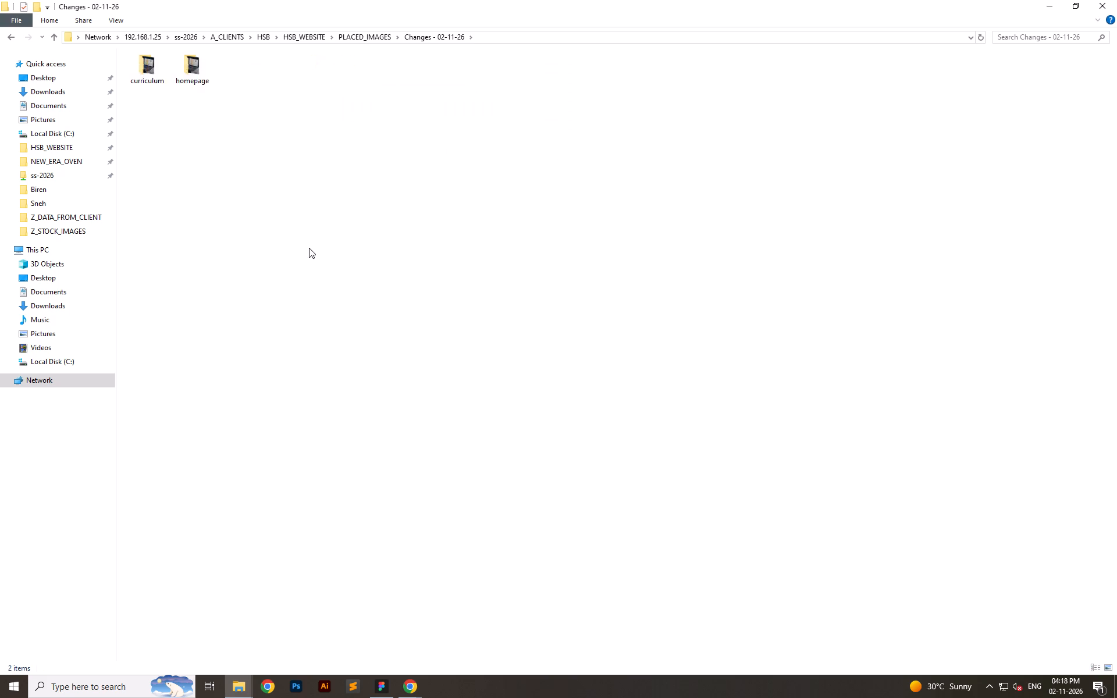
ctrl+scroll(309, 248, up, 20)
ctrl+scroll(309, 248, up, 13)
click(491, 339)
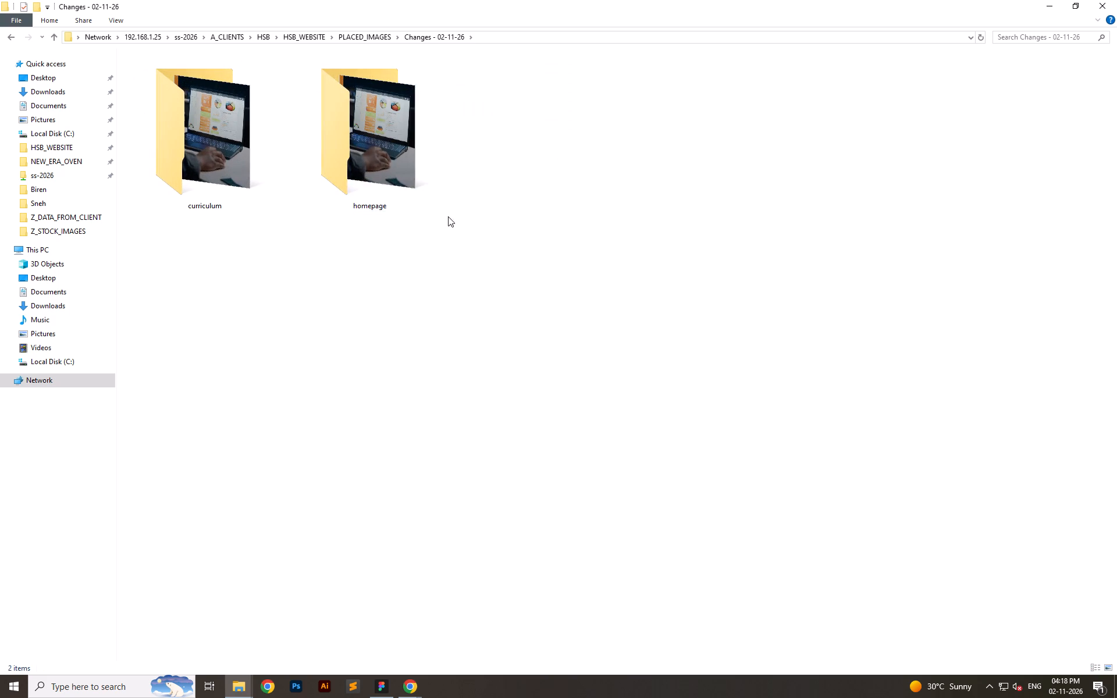
Switch to the HSB Curriculum page in Chrome and view its Three Integrated Learning Tracks section at 100% zoom.
key(alt+Tab)
key(alt+Tab)
key(alt+Tab)
key(alt+Tab)
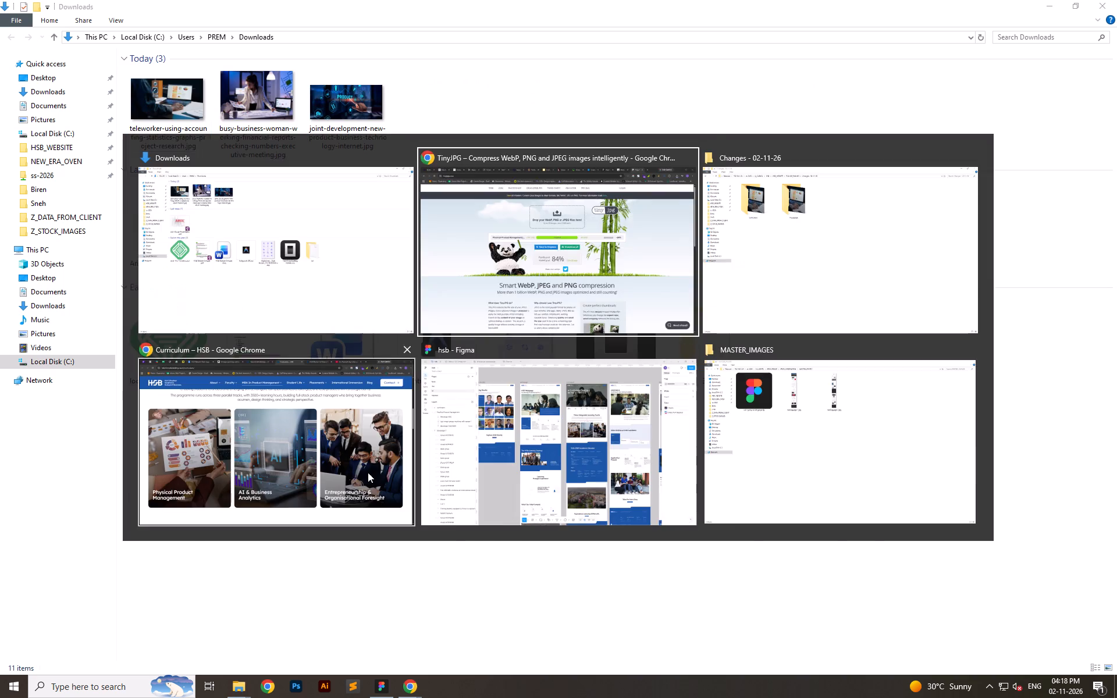
alt+click(320, 469)
ctrl+scroll(446, 366, down, 7)
key(ctrl+0)
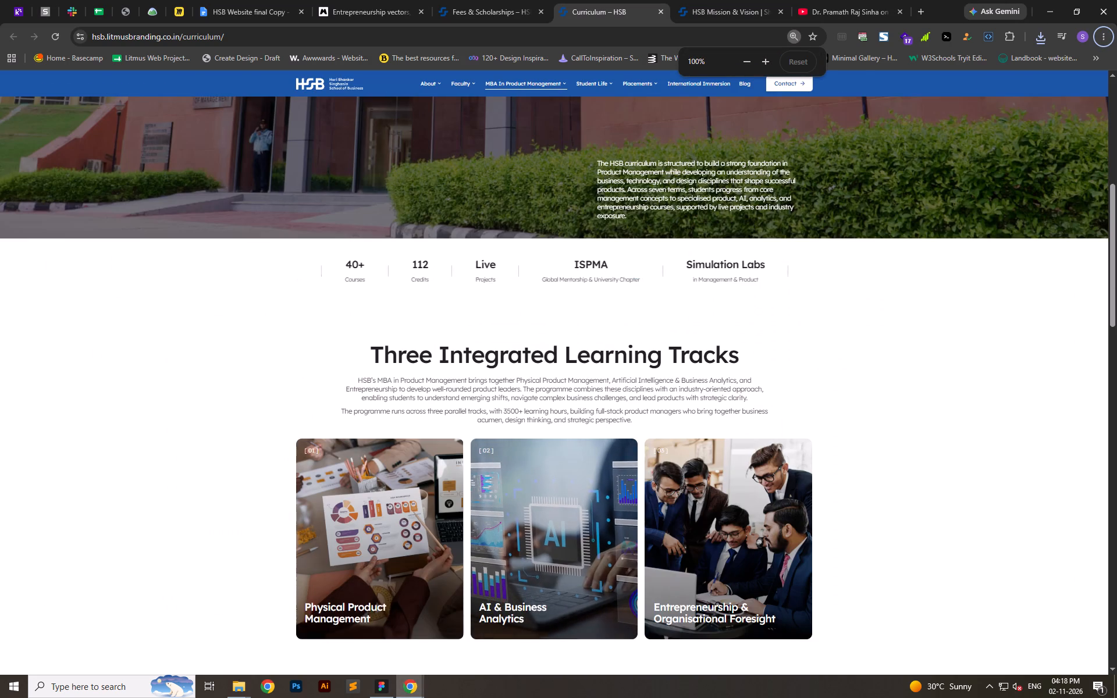
Switch to Figma and delete the spare Physical Product Management image group lying on the canvas beside the homepage-1 frame.
click(373, 692)
ctrl+scroll(530, 359, down, 5)
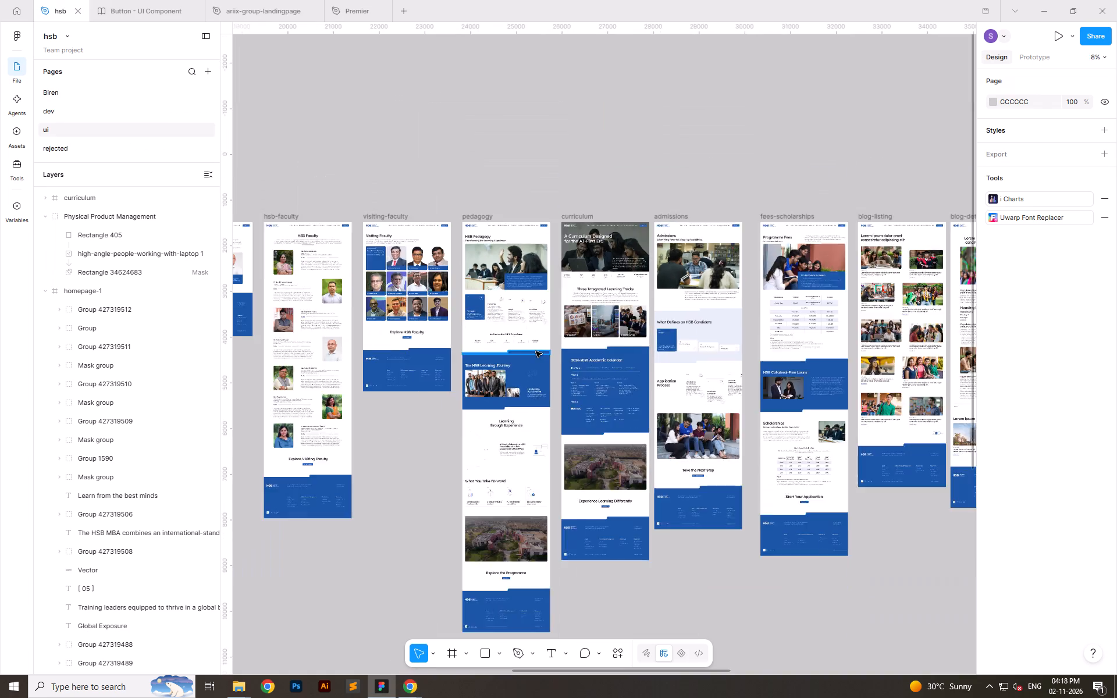
ctrl+scroll(536, 351, down, 6)
click(409, 522)
ctrl+scroll(502, 357, down, 4)
click(607, 467)
key(space)
key(space)
key(space)
key(space)
key(space)
key(space)
key(space)
key(space)
key(space)
key(space)
key(space)
key(space)
key(space)
key(space)
key(space)
key(space)
key(space)
key(space)
key(space)
key(space)
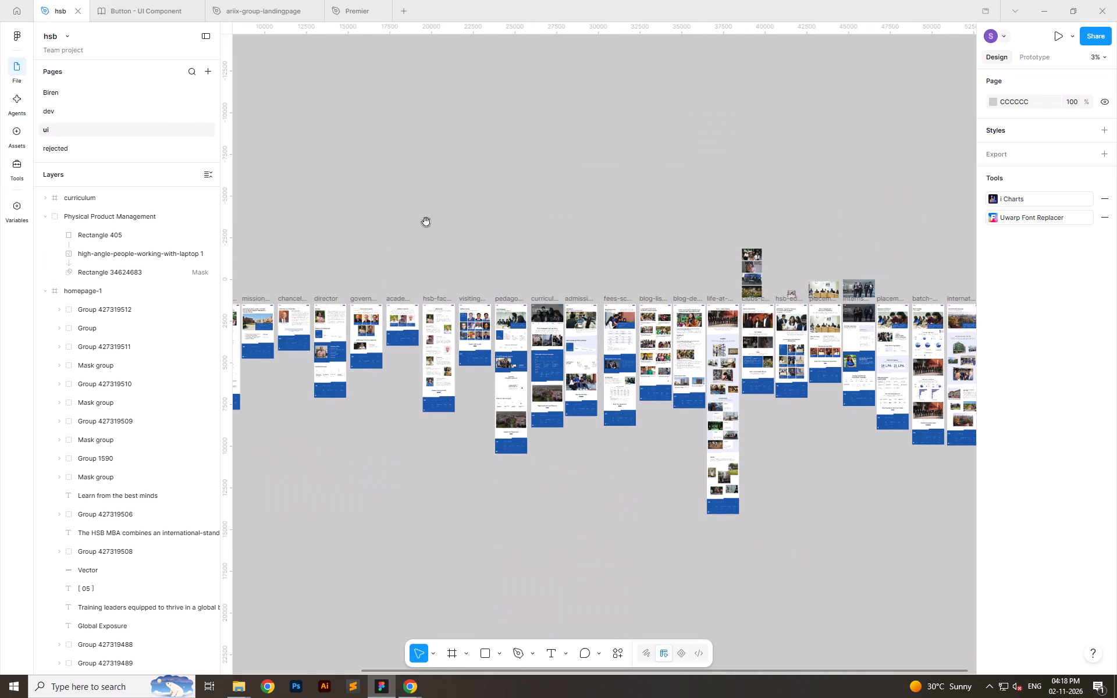
drag(426, 222, 732, 226)
click(618, 446)
ctrl+scroll(314, 444, up, 9)
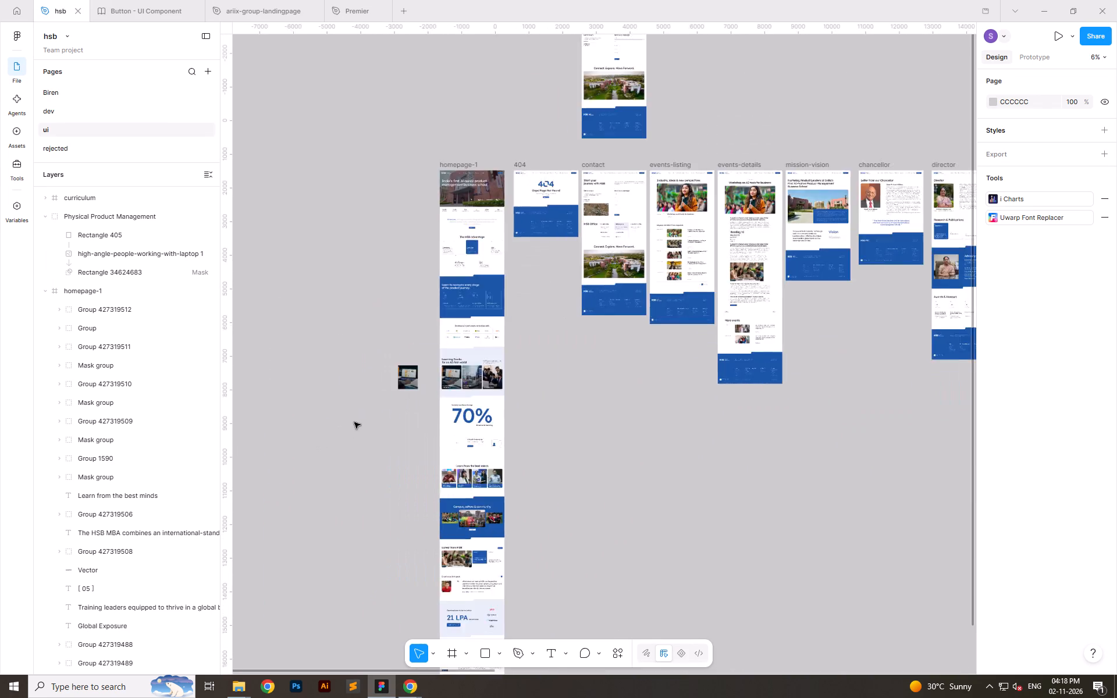
ctrl+scroll(354, 422, up, 5)
drag(420, 253, 497, 400)
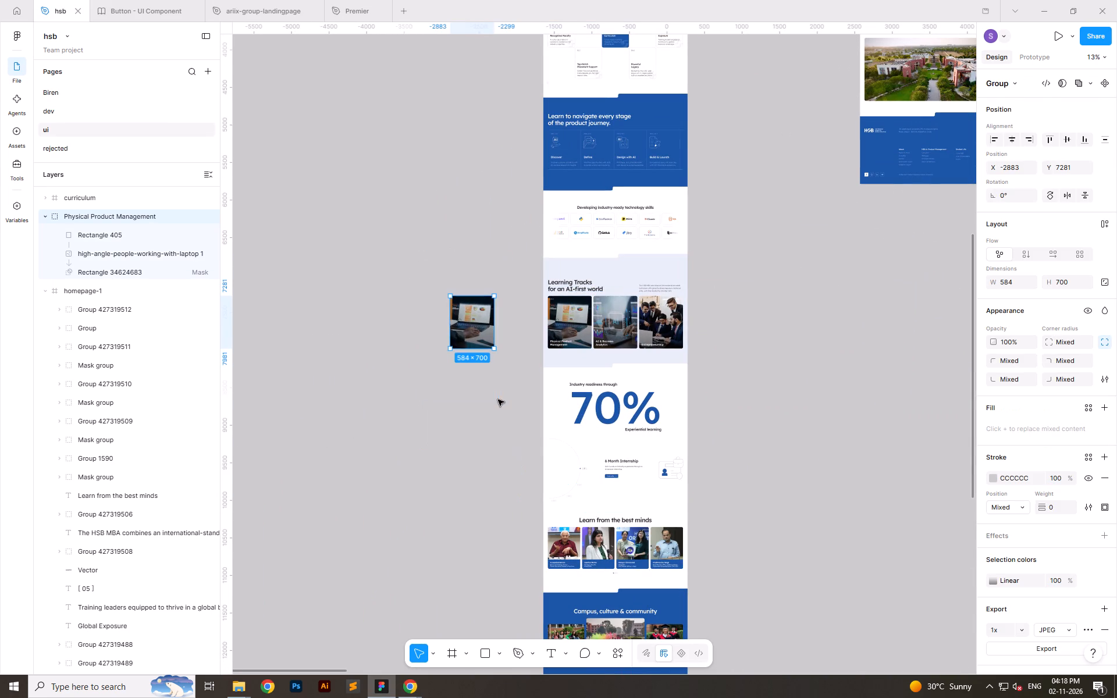
key(Delete)
click(752, 392)
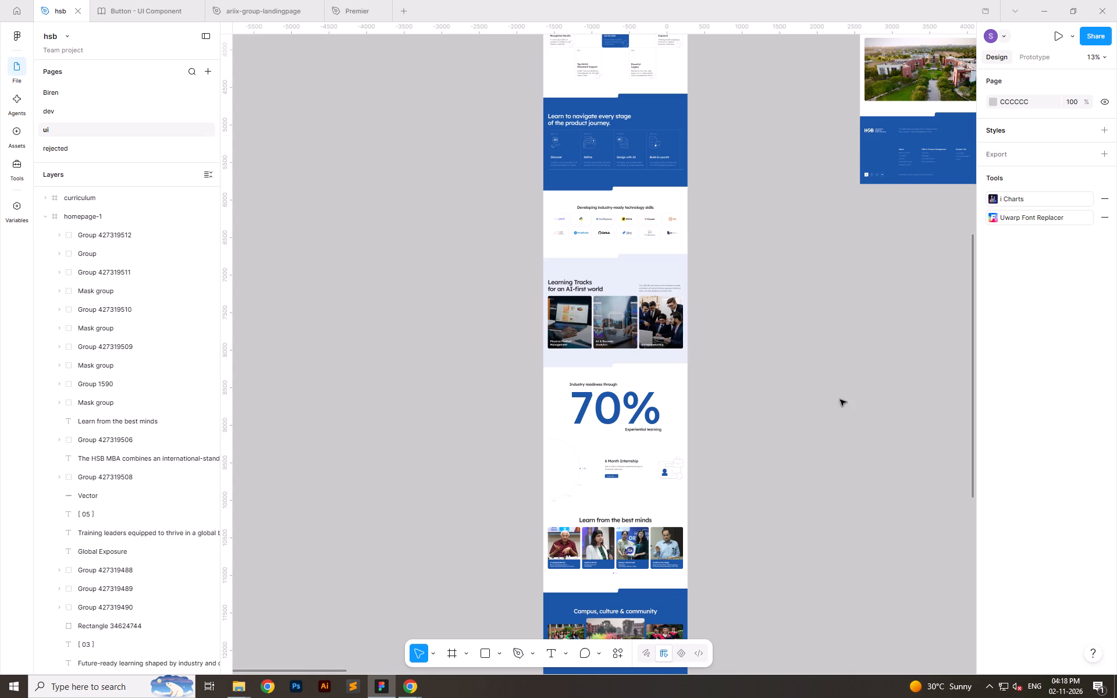
Check the Physical Product Management card in the Learning Tracks section of the homepage-1 frame.
click(571, 323)
ctrl+click(565, 324)
click(737, 306)
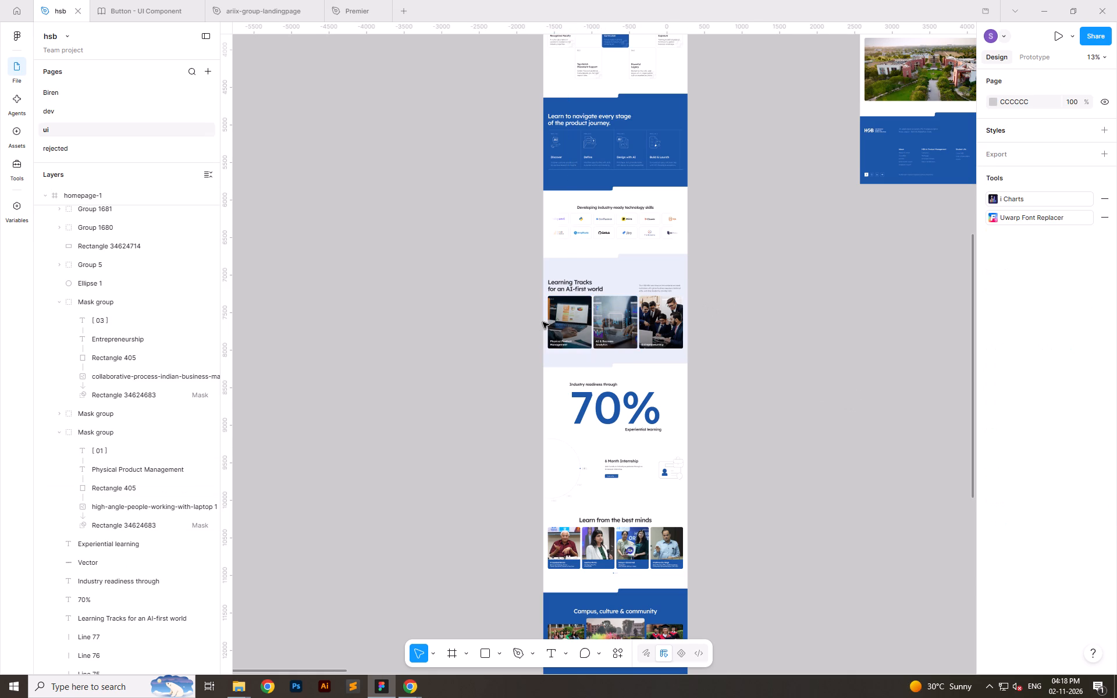
click(573, 322)
click(836, 351)
Look across the page frames and examine the Three Integrated Learning Tracks cards on the curriculum frame.
ctrl+scroll(249, 388, down, 11)
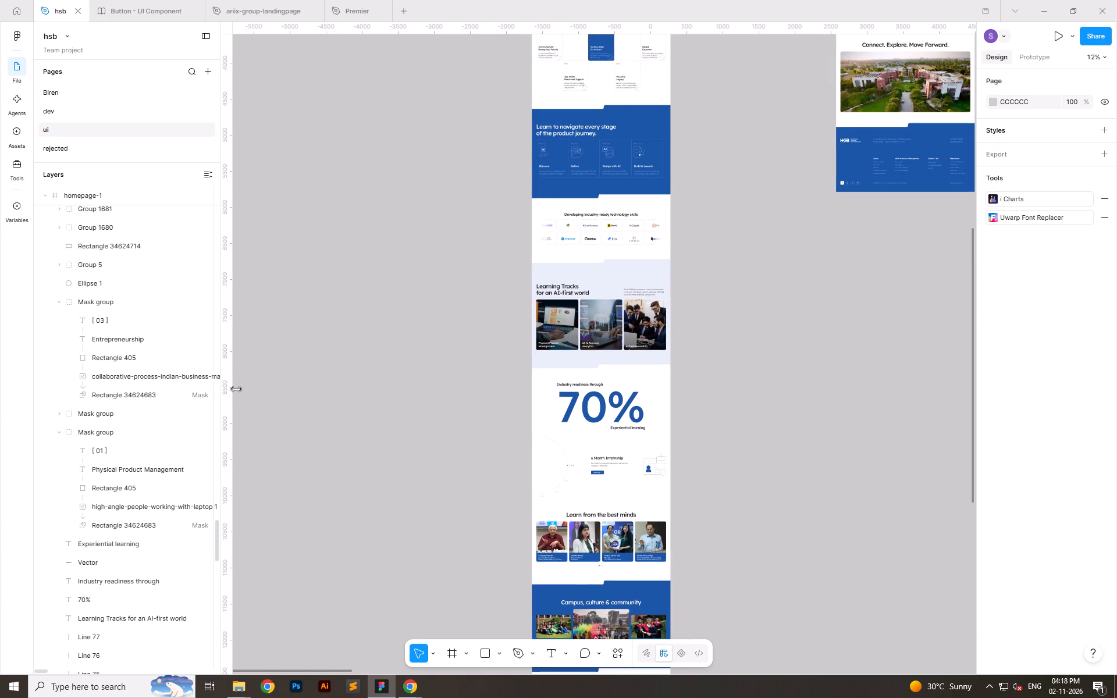
key(space)
key(space)
key(space)
key(space)
key(space)
key(space)
key(space)
key(space)
key(space)
key(space)
key(space)
key(space)
key(space)
key(space)
key(space)
drag(791, 368, 214, 462)
ctrl+scroll(604, 341, down, 11)
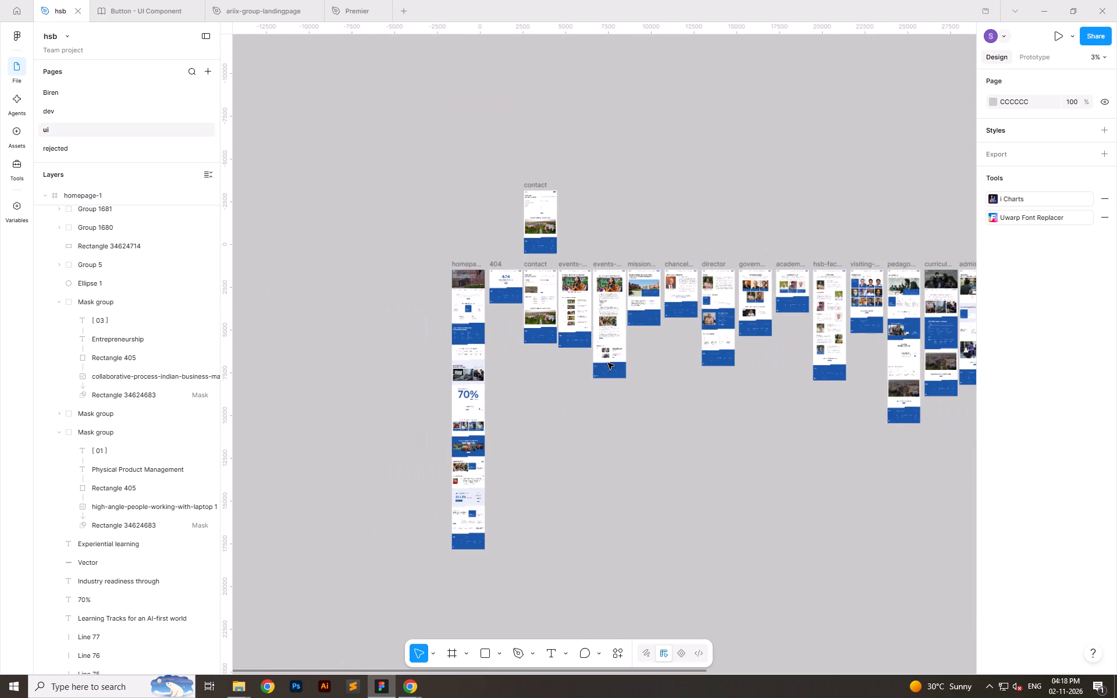
ctrl+scroll(889, 364, up, 7)
ctrl+scroll(889, 363, down, 7)
ctrl+scroll(859, 383, up, 7)
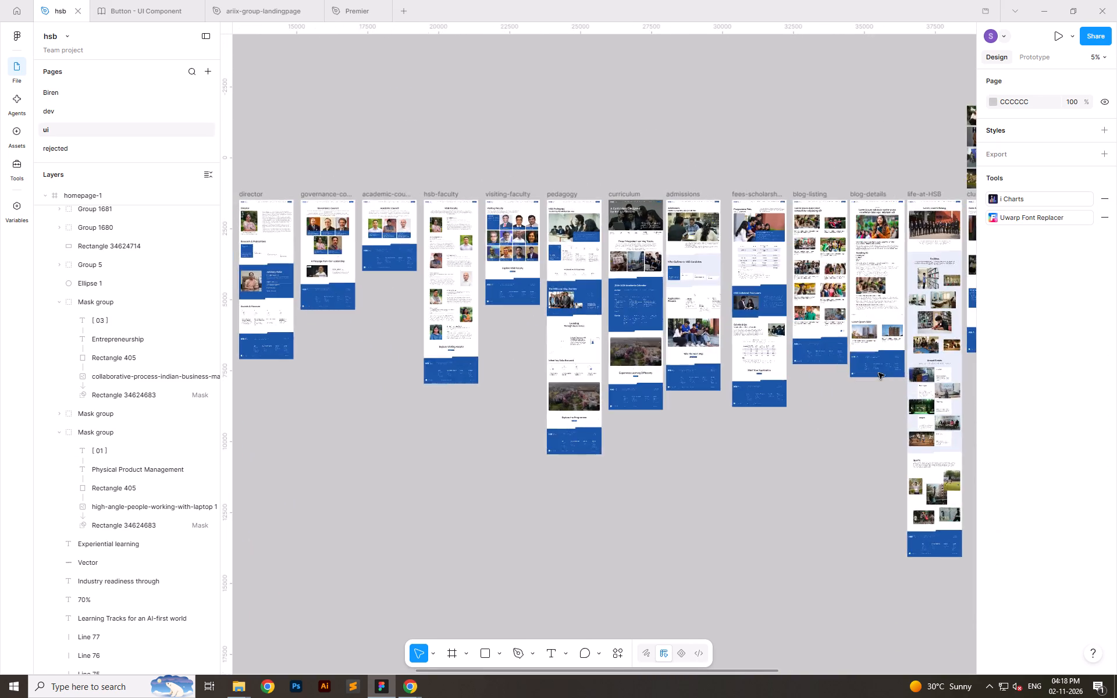
ctrl+scroll(878, 373, up, 5)
ctrl+scroll(548, 362, down, 7)
ctrl+scroll(807, 296, up, 7)
ctrl+scroll(693, 389, up, 7)
ctrl+scroll(693, 389, down, 8)
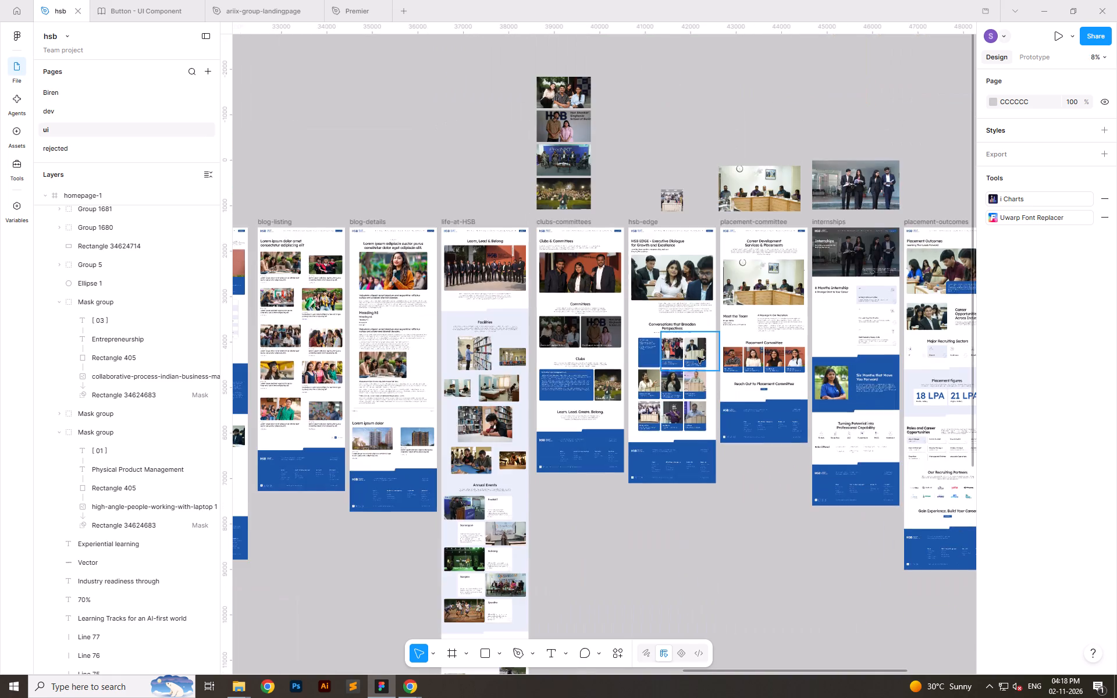
ctrl+scroll(698, 357, down, 10)
ctrl+scroll(488, 364, up, 8)
ctrl+scroll(364, 340, up, 5)
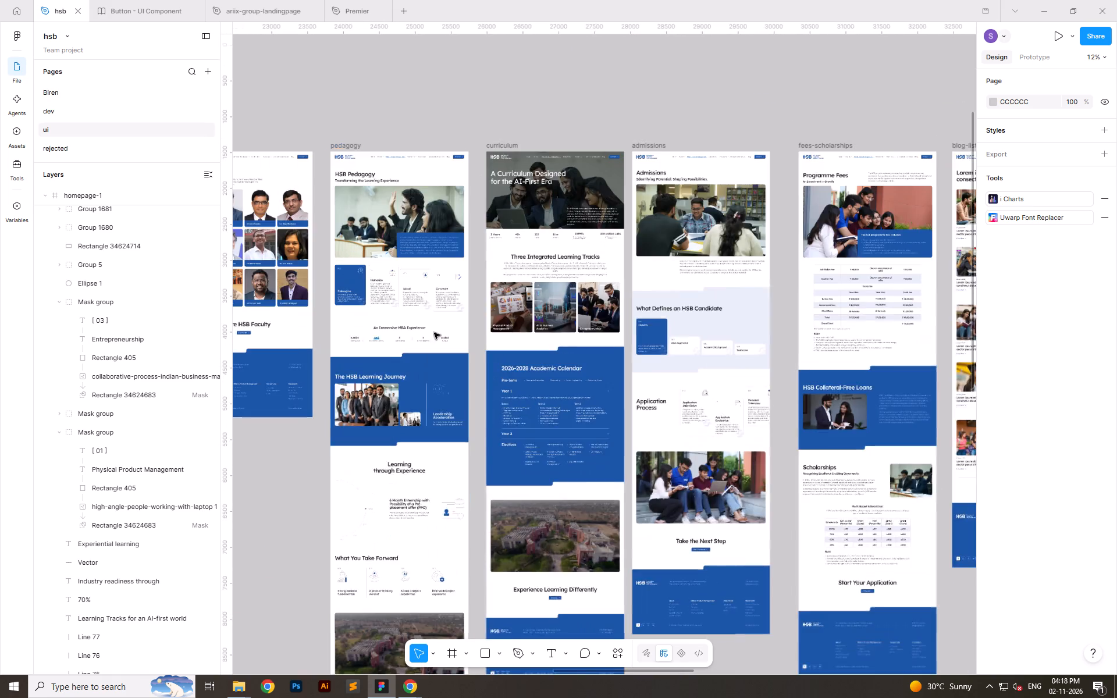
ctrl+scroll(434, 333, up, 10)
ctrl+scroll(708, 288, up, 4)
ctrl+click(712, 359)
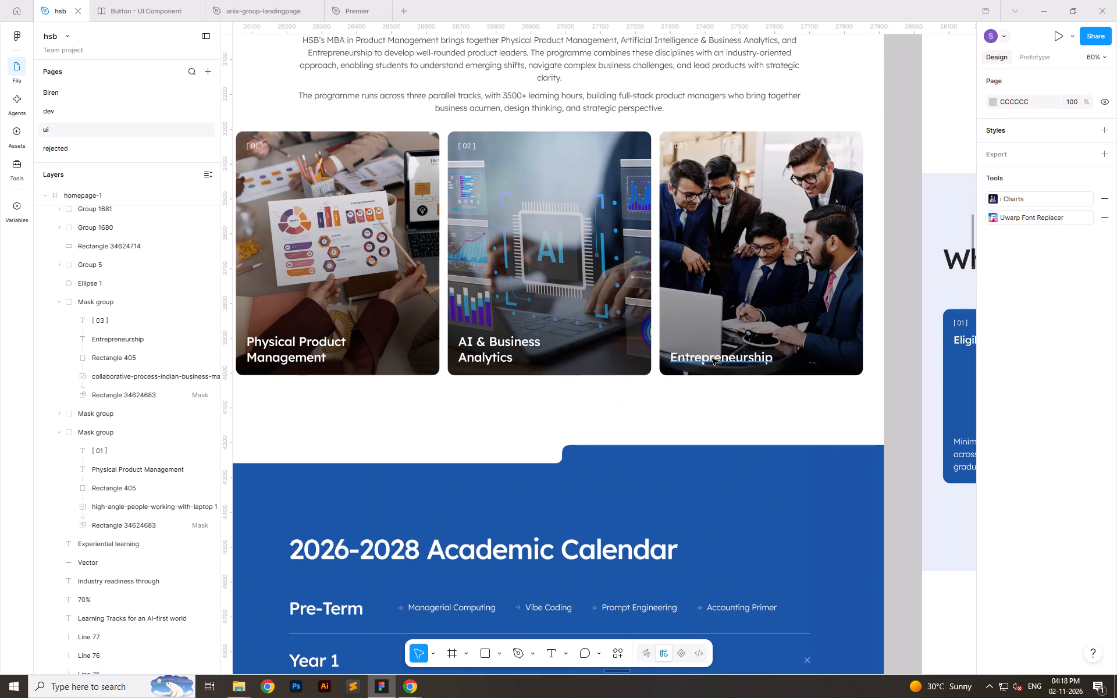
ctrl+click(712, 401)
ctrl+scroll(712, 401, down, 10)
click(788, 390)
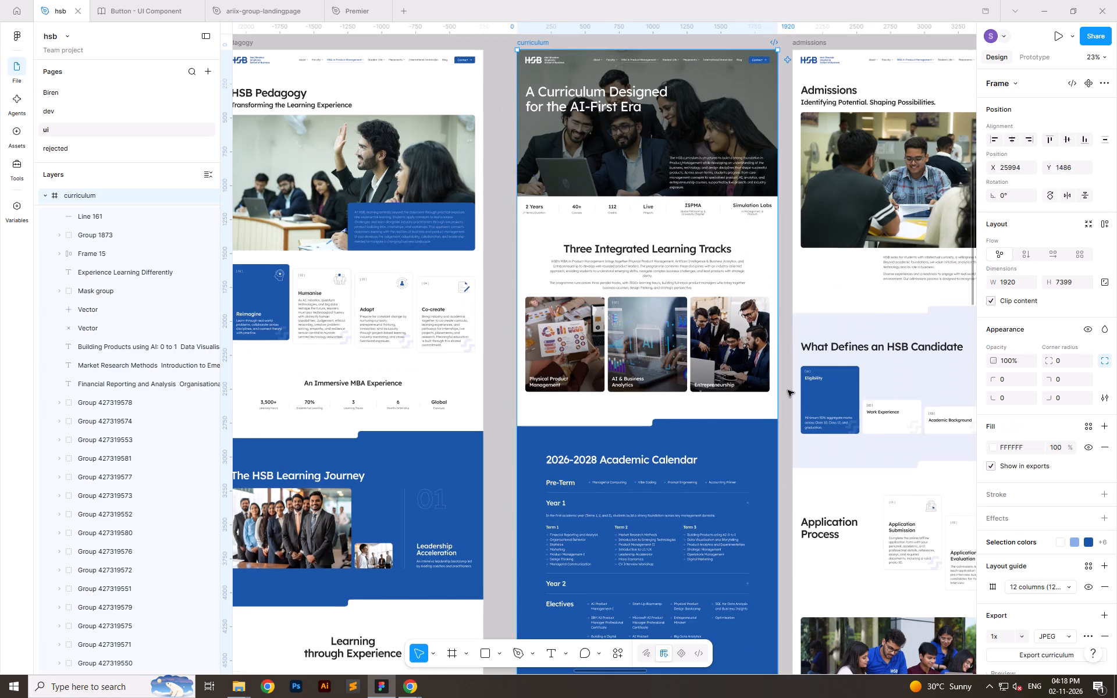
ctrl+scroll(489, 361, down, 7)
click(542, 181)
Return to the Curriculum page in Chrome and examine the third learning-track card's title and description and the area below the cards.
click(405, 692)
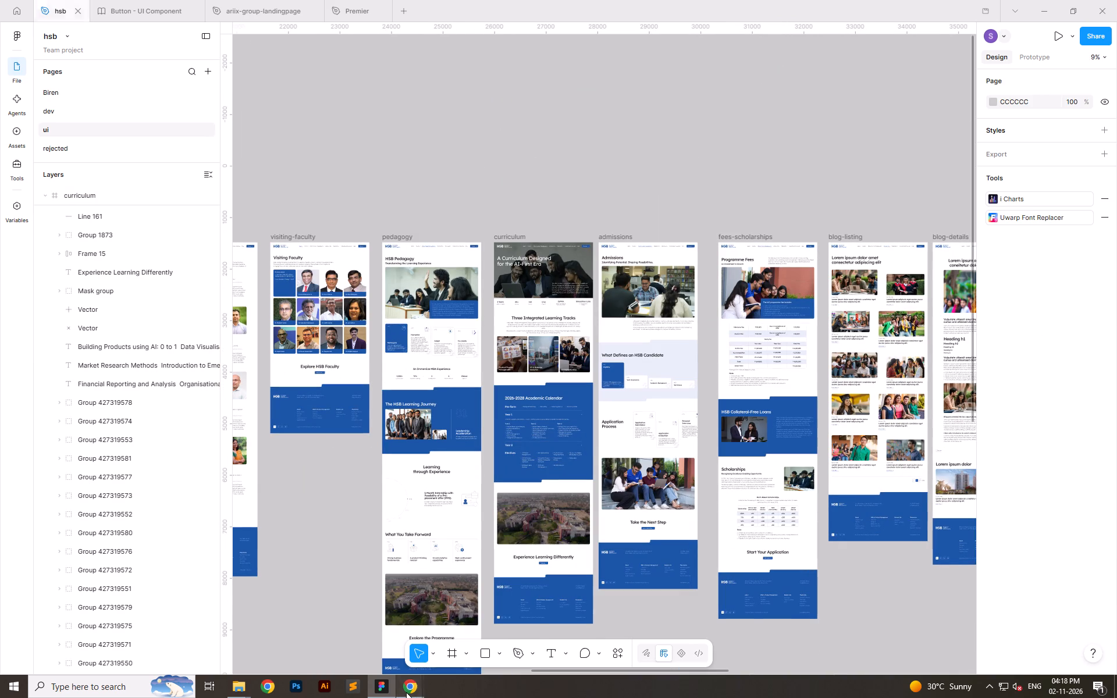
click(368, 632)
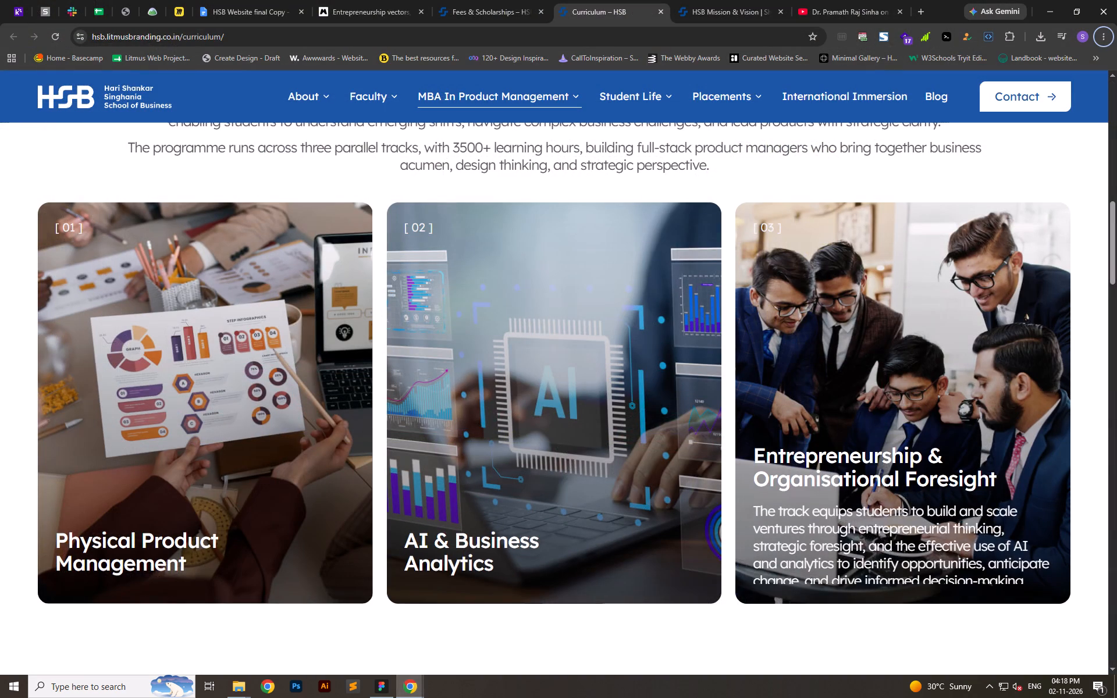
drag(1008, 471, 738, 453)
click(738, 453)
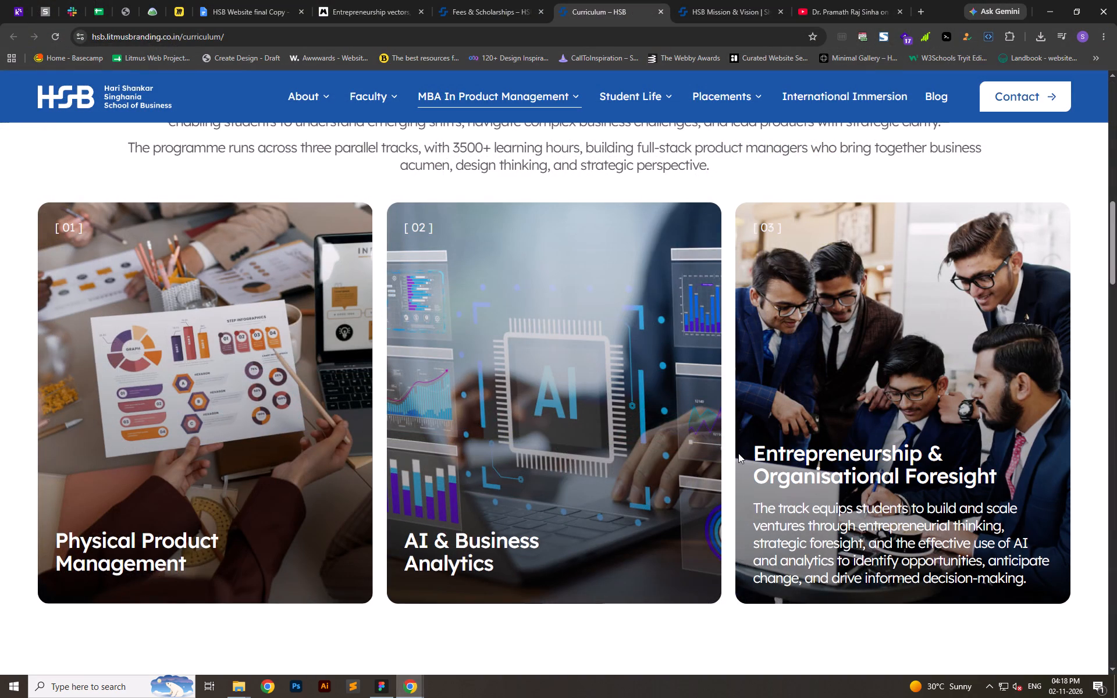
scroll(740, 449, down, 4)
scroll(599, 404, down, 3)
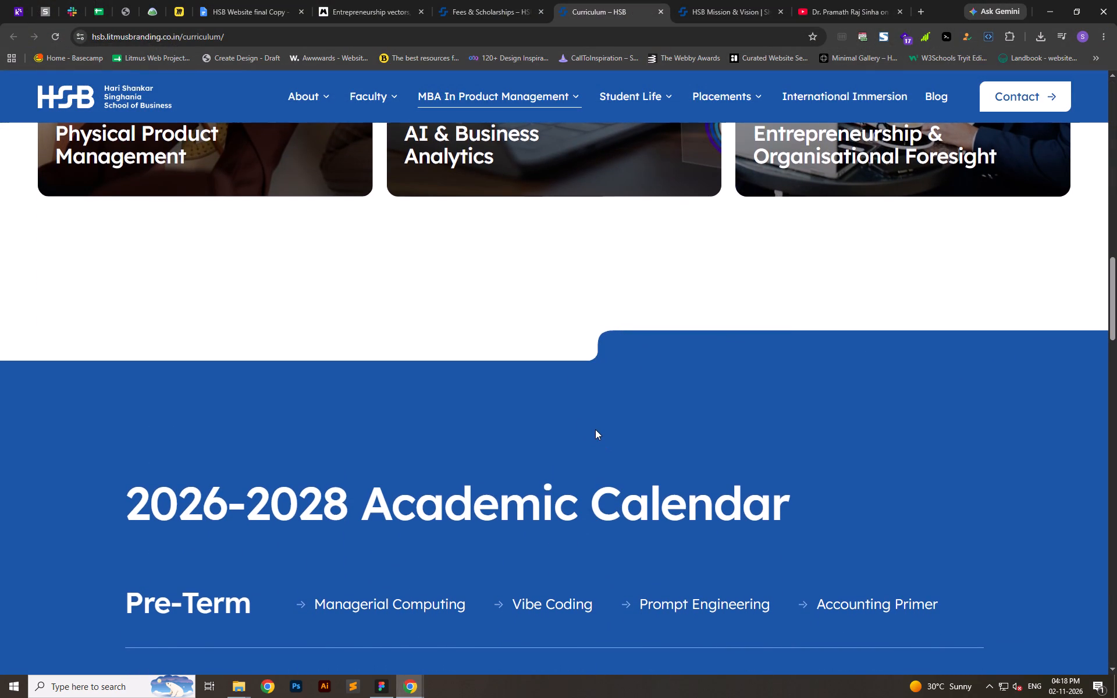
scroll(586, 423, up, 3)
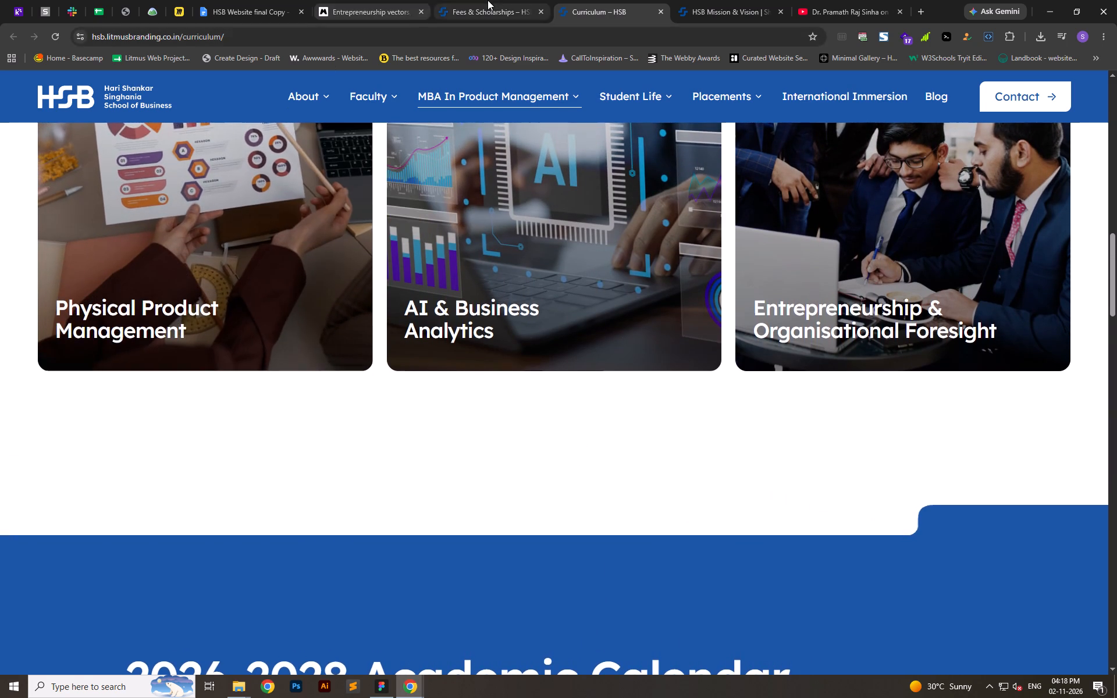
Open the homepage of the existing hsb.edu.in site and examine its Specialisation Tracks section.
click(488, 0)
click(778, 0)
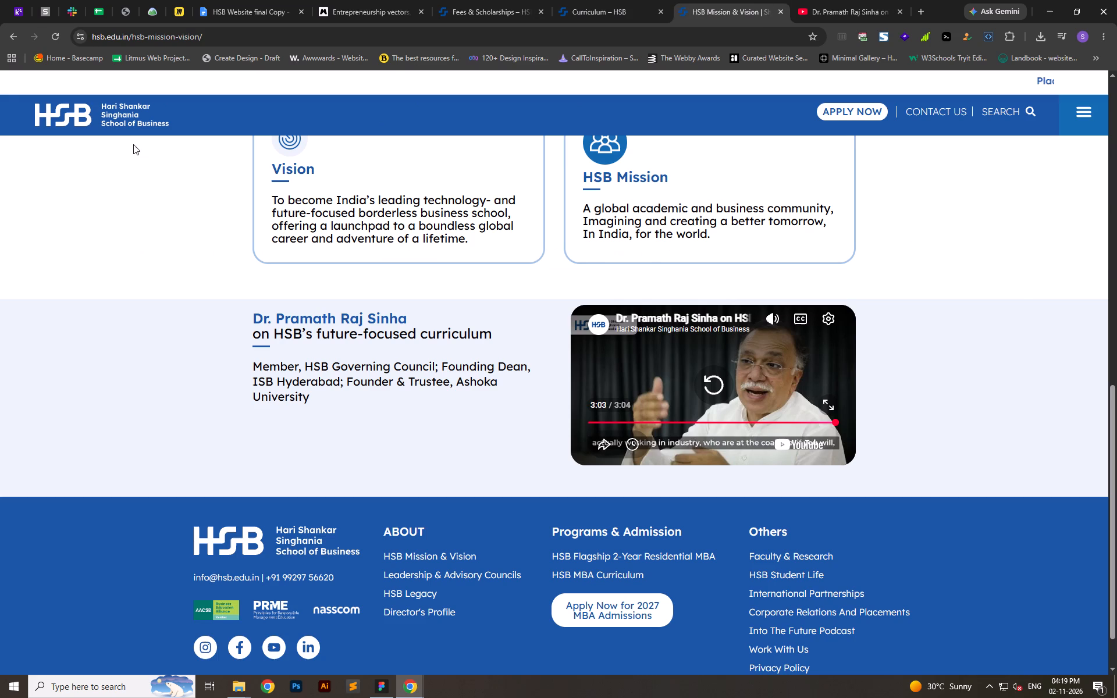
click(126, 121)
scroll(689, 306, down, 7)
scroll(726, 325, up, 1)
scroll(726, 325, down, 6)
scroll(725, 325, up, 1)
scroll(724, 327, down, 5)
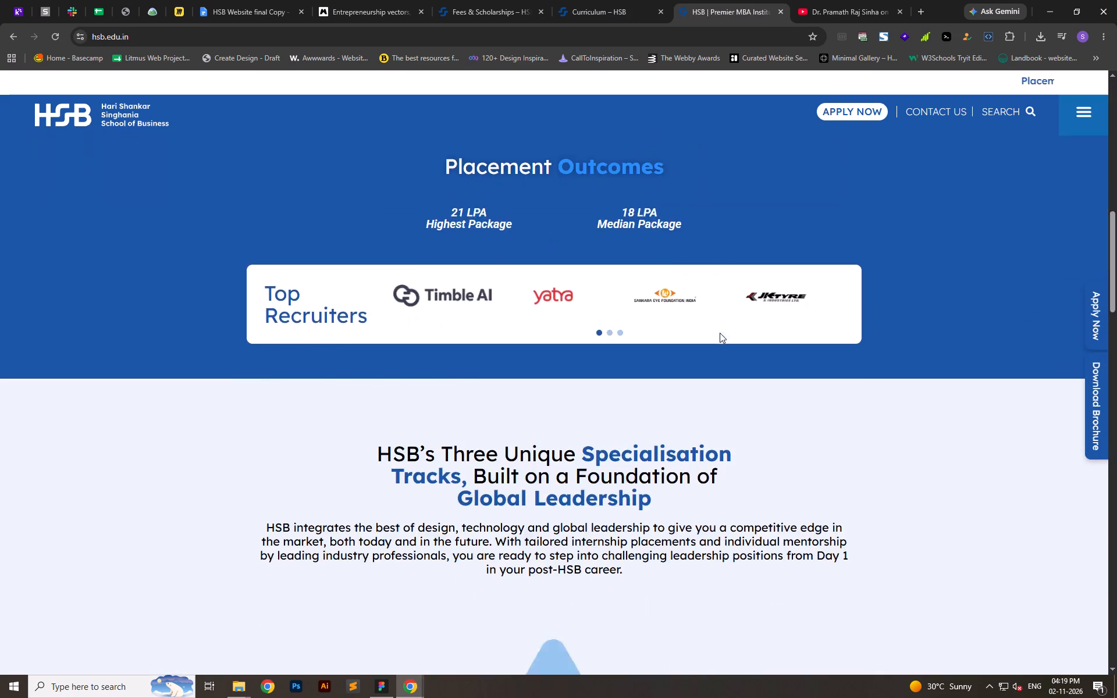
scroll(720, 333, down, 13)
Open the homepage of the hsb.litmusbranding.co.in site and examine the Learning Tracks cards, including the AI & Business Analytics description.
click(567, 3)
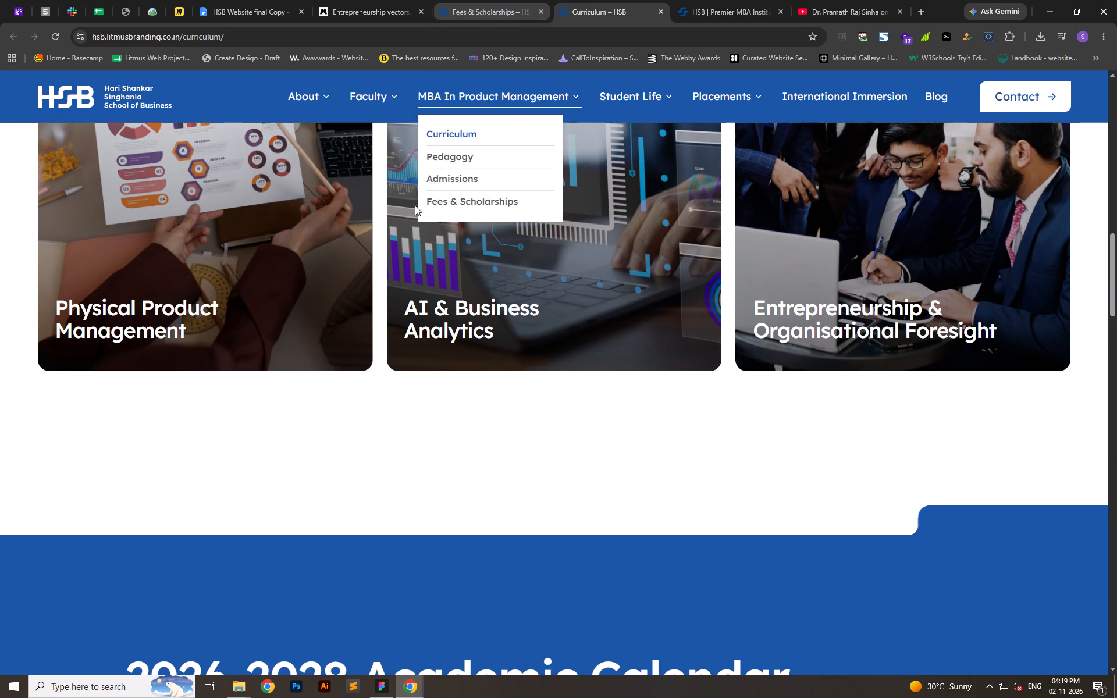
click(77, 106)
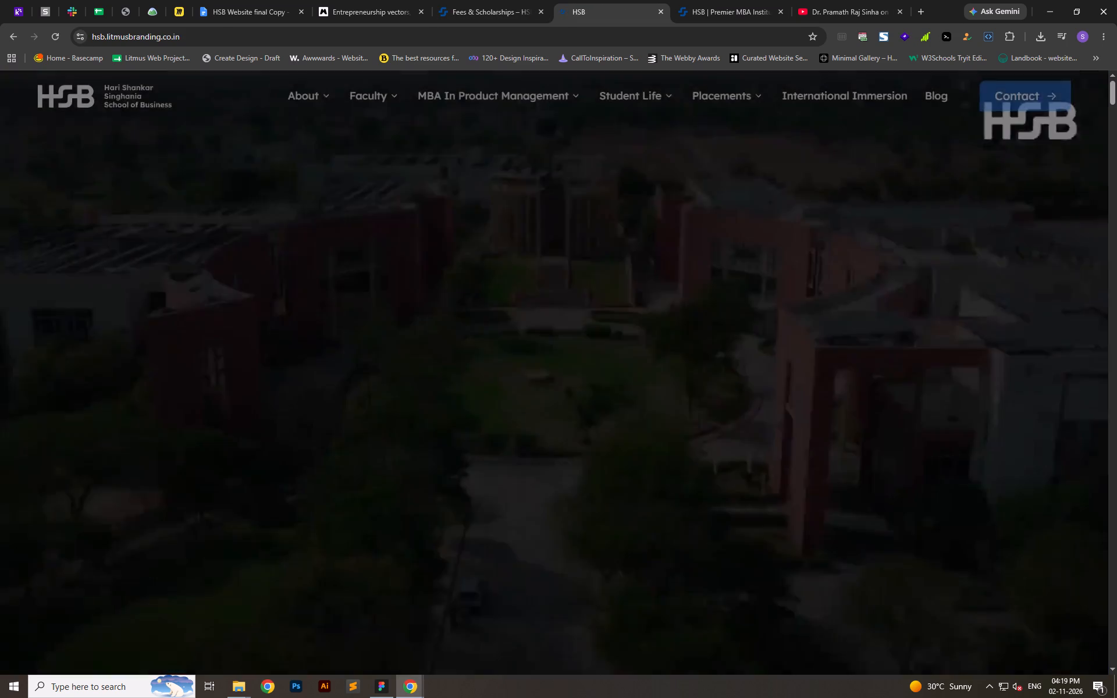
scroll(655, 387, down, 20)
scroll(655, 387, down, 20)
scroll(655, 387, down, 7)
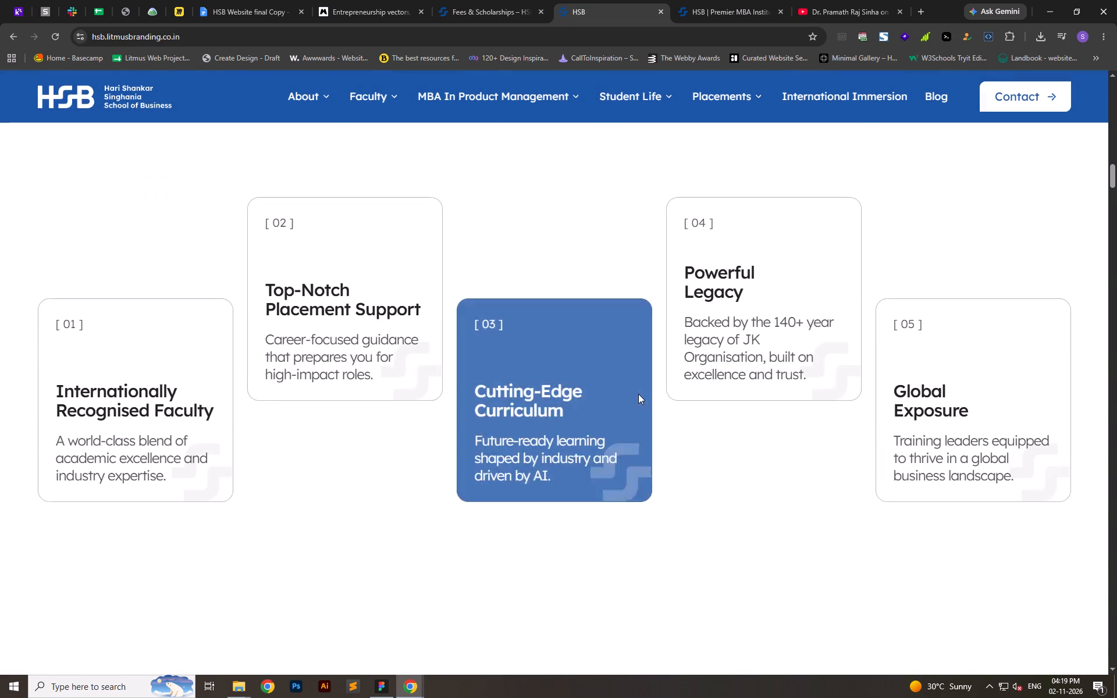
scroll(638, 394, down, 15)
scroll(636, 393, up, 1)
scroll(636, 393, down, 20)
scroll(636, 393, down, 11)
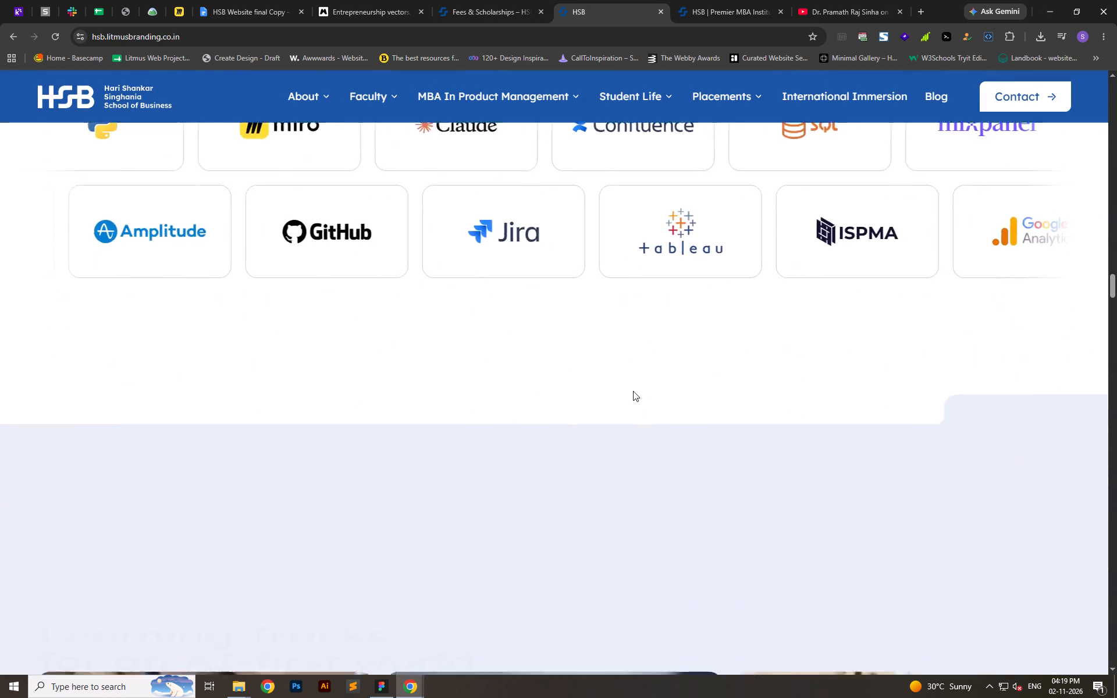
scroll(633, 391, down, 9)
scroll(632, 391, up, 1)
scroll(632, 391, down, 4)
scroll(632, 390, up, 7)
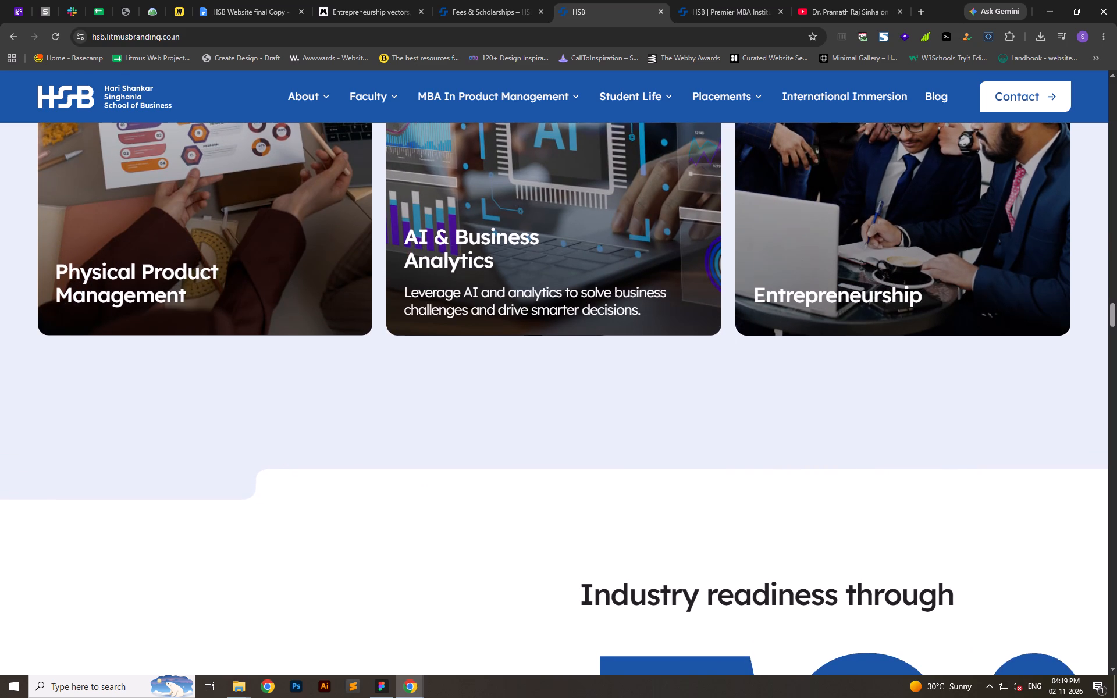
drag(650, 313, 405, 296)
click(656, 426)
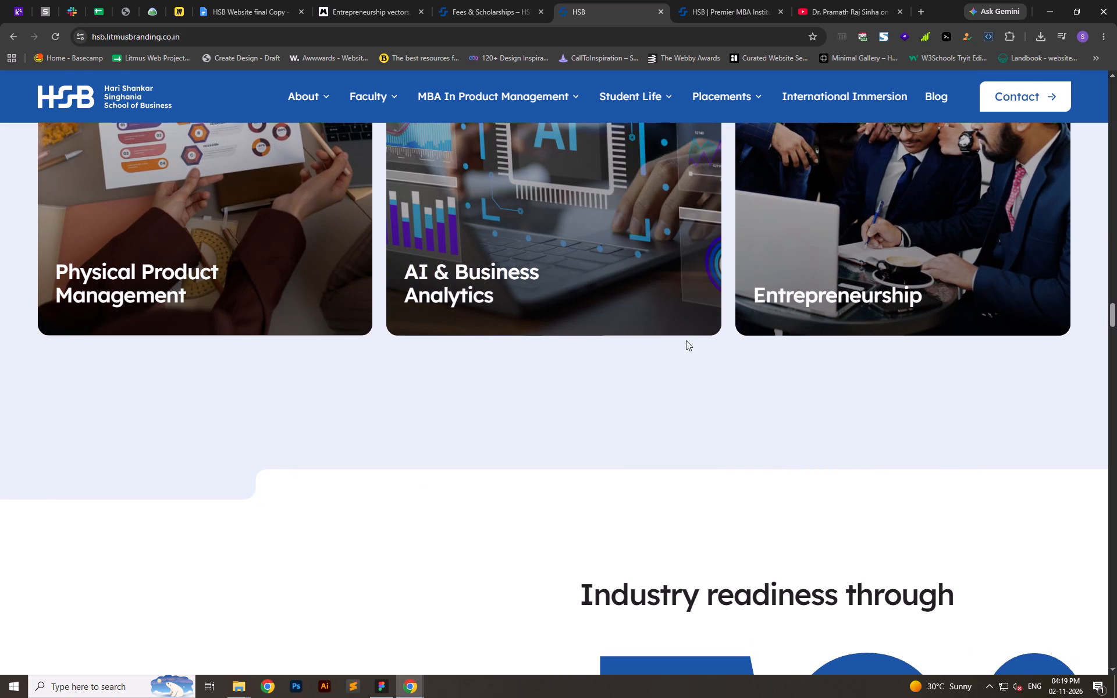
scroll(696, 531, up, 4)
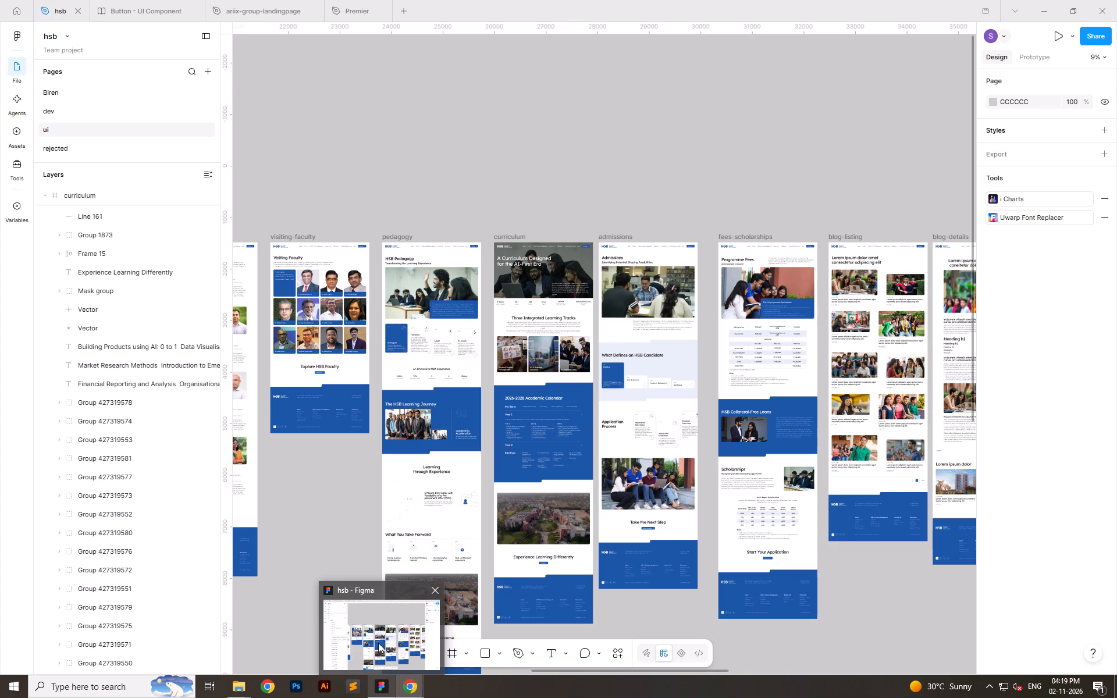
Switch to Figma, examine the Three Integrated Learning Tracks cards on the dev page's curriculum frame, and return to the ui page.
click(378, 643)
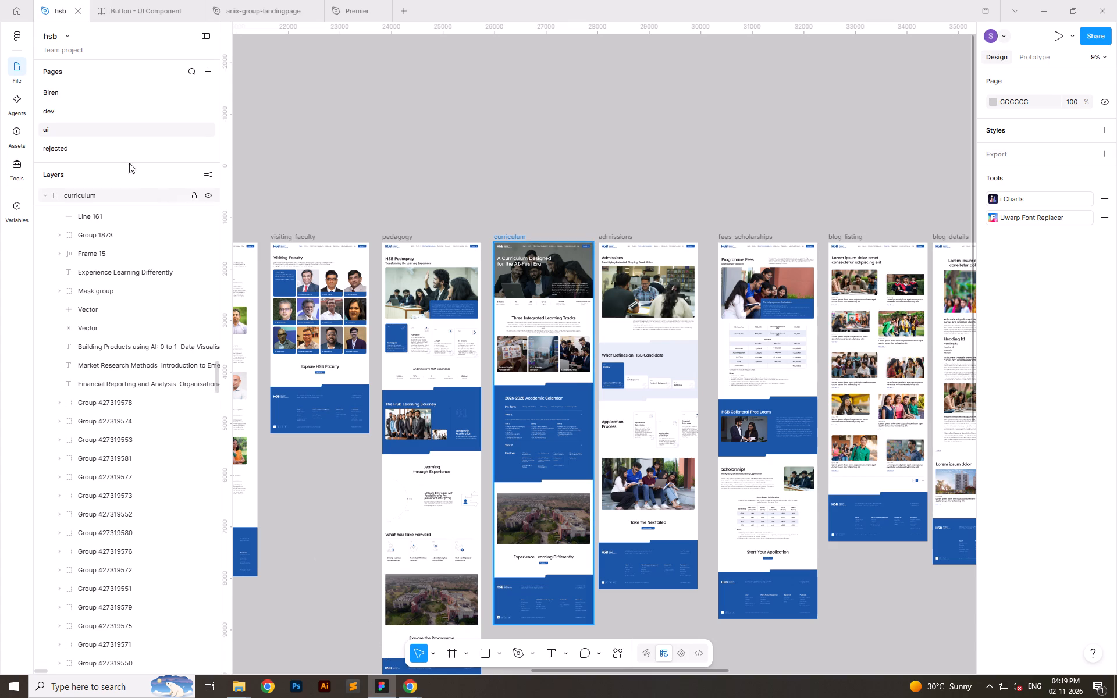
click(73, 112)
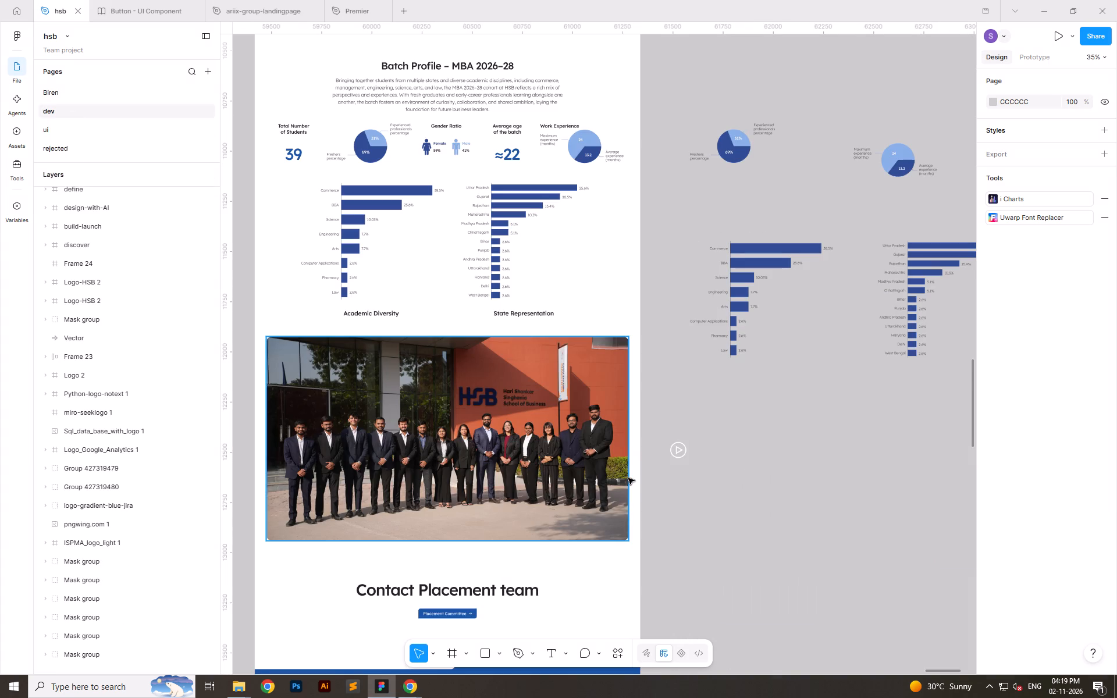
ctrl+scroll(616, 469, down, 18)
ctrl+scroll(437, 321, up, 7)
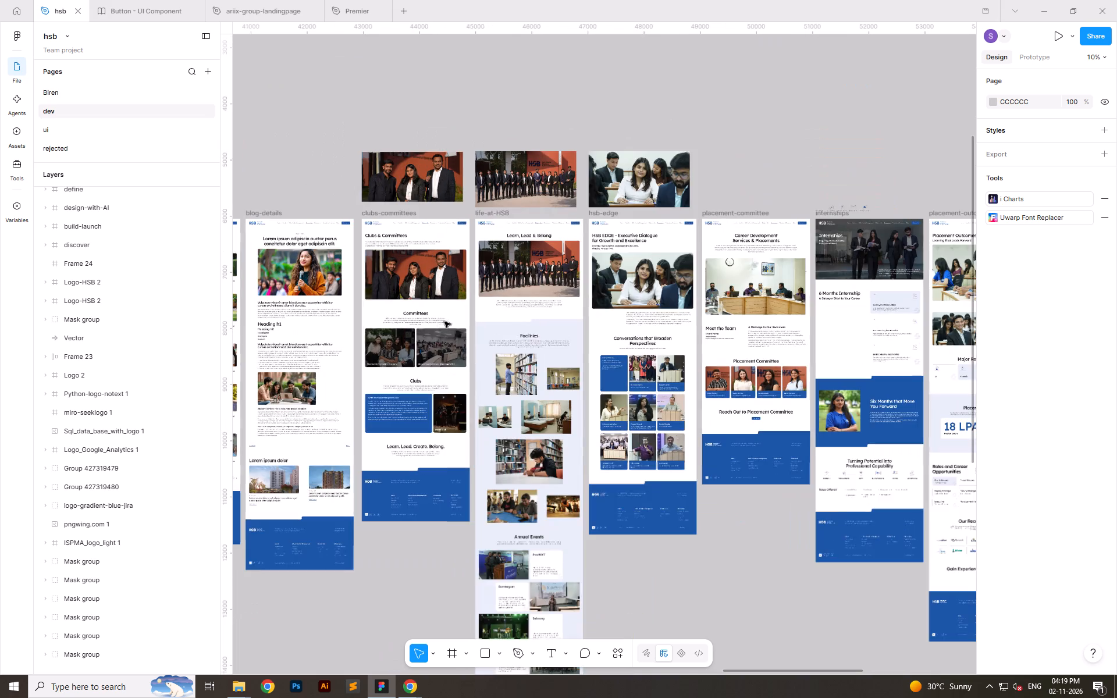
ctrl+scroll(899, 396, down, 5)
ctrl+scroll(787, 503, down, 5)
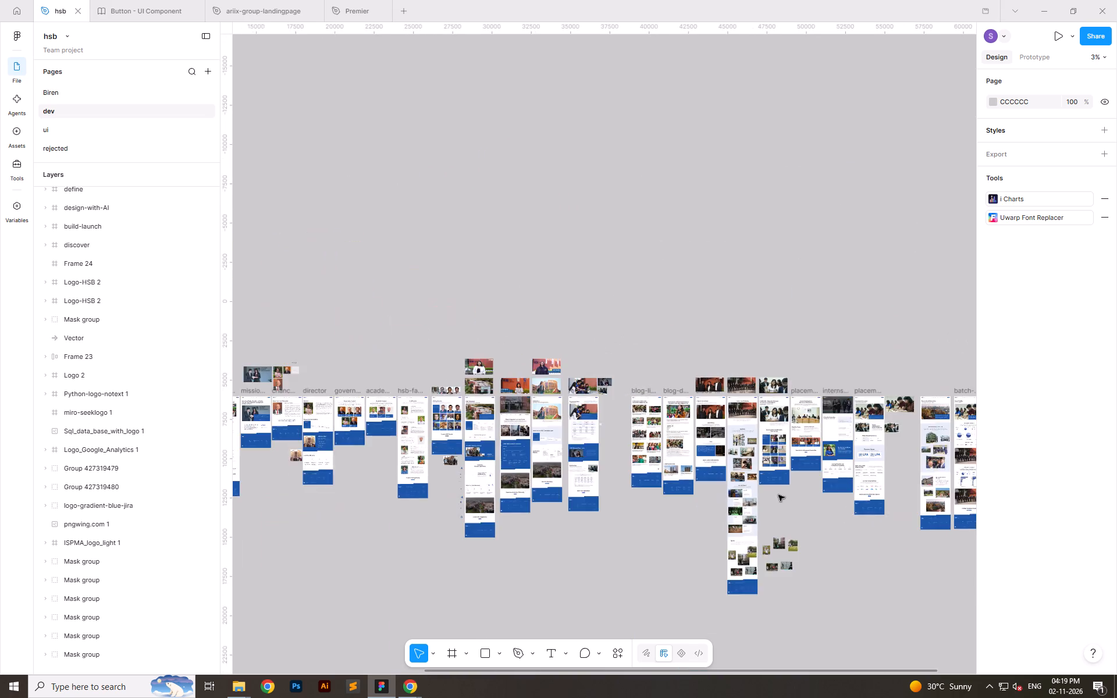
ctrl+scroll(436, 429, up, 19)
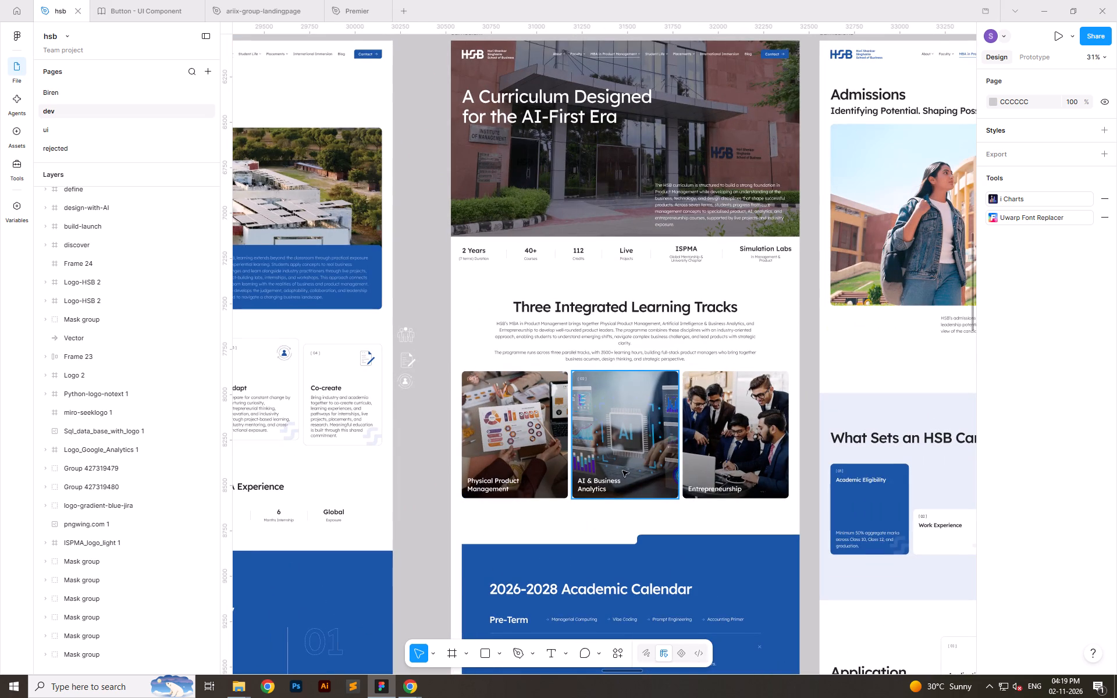
scroll(624, 460, up, 7)
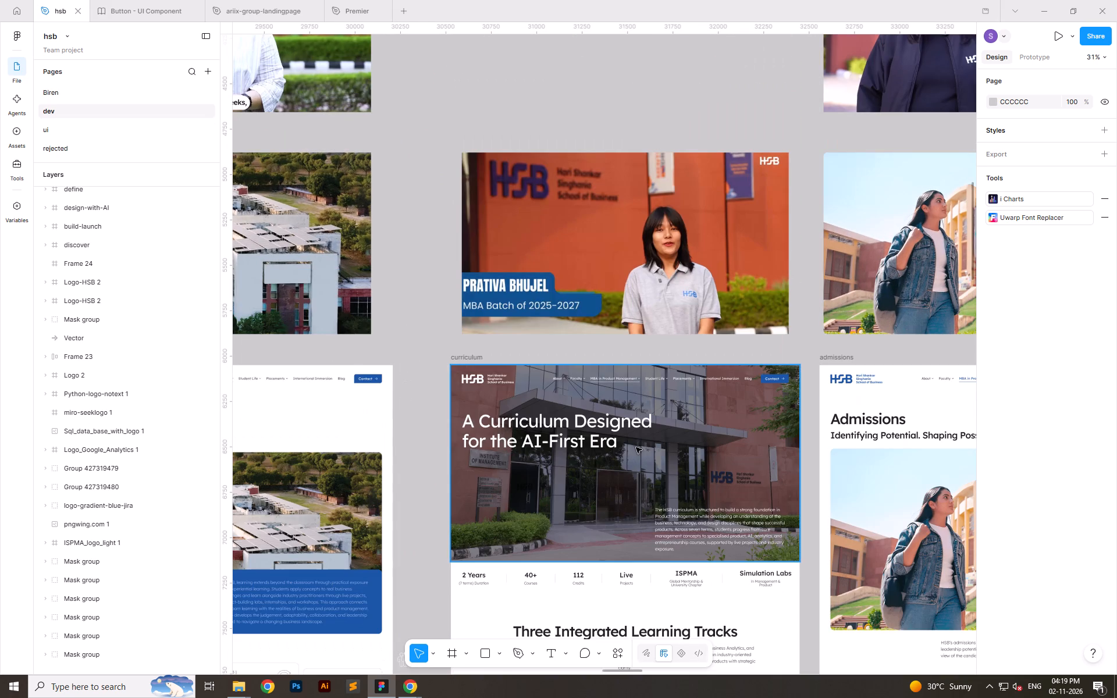
click(50, 126)
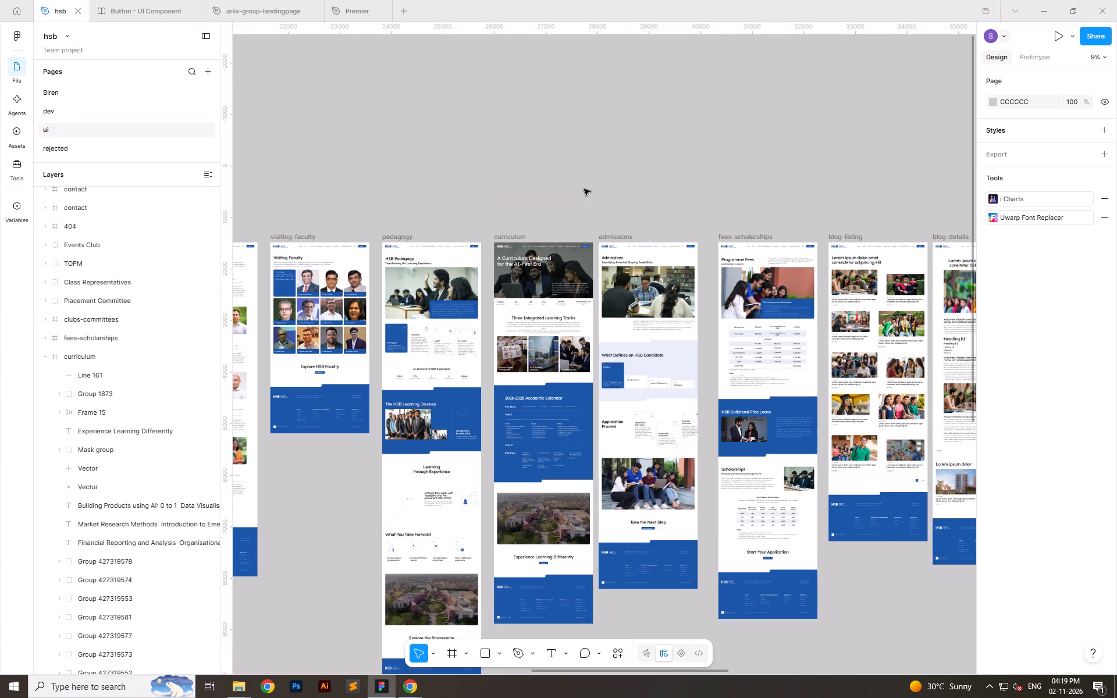
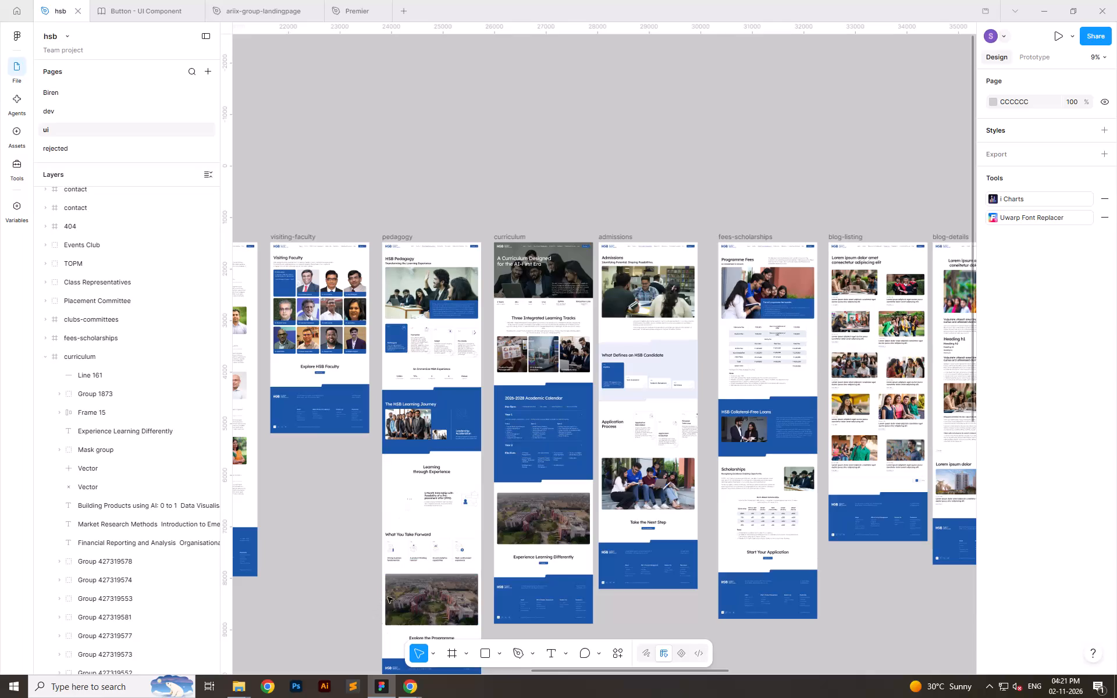
Open the Calculator app and calculate 2000*30.
click(108, 689)
key(c)
key(a)
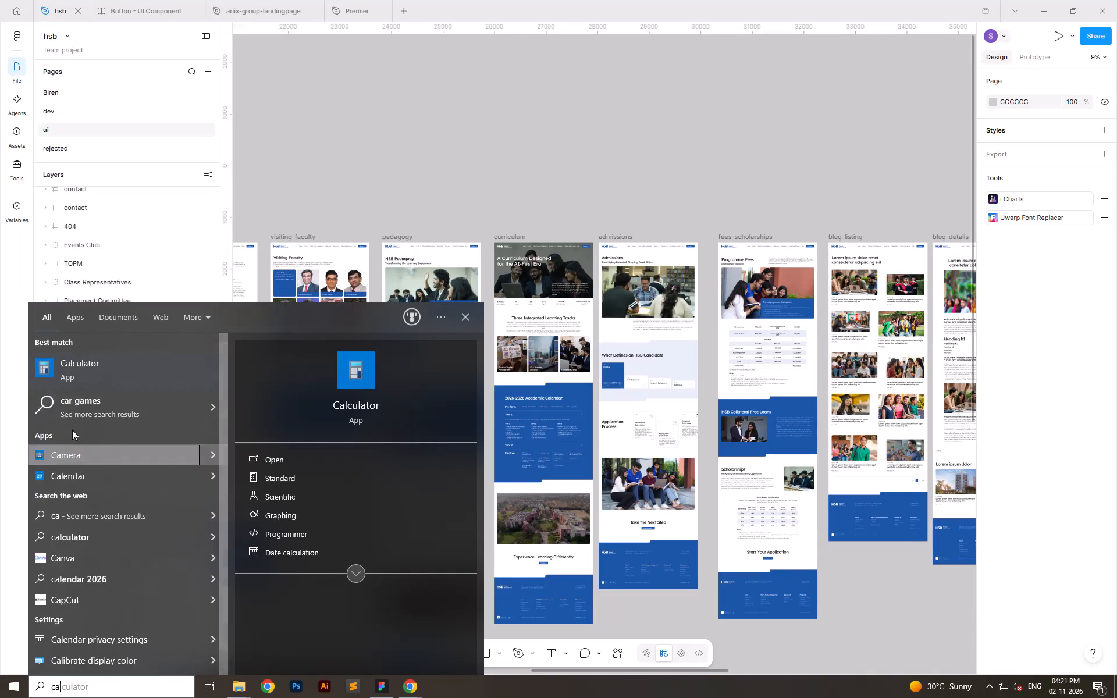
click(112, 368)
text(2000)
text(*30)
key(Return)
click(314, 202)
click(302, 206)
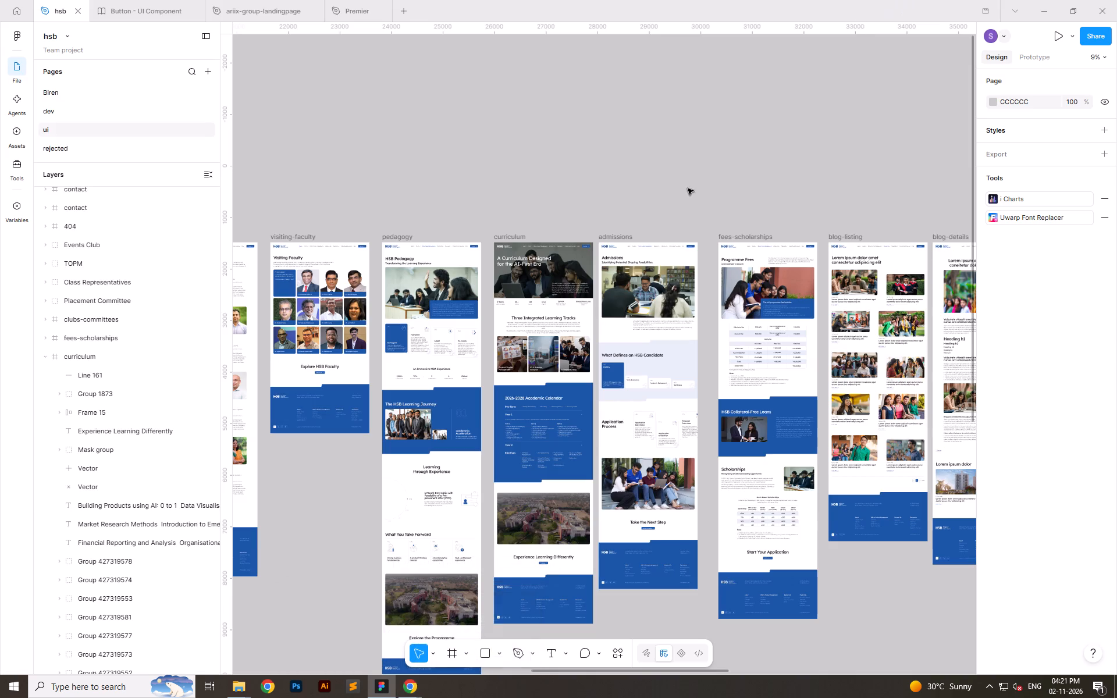
Switch to the Chrome window with the reference sites and close the TinyJPG tab.
click(415, 688)
click(435, 661)
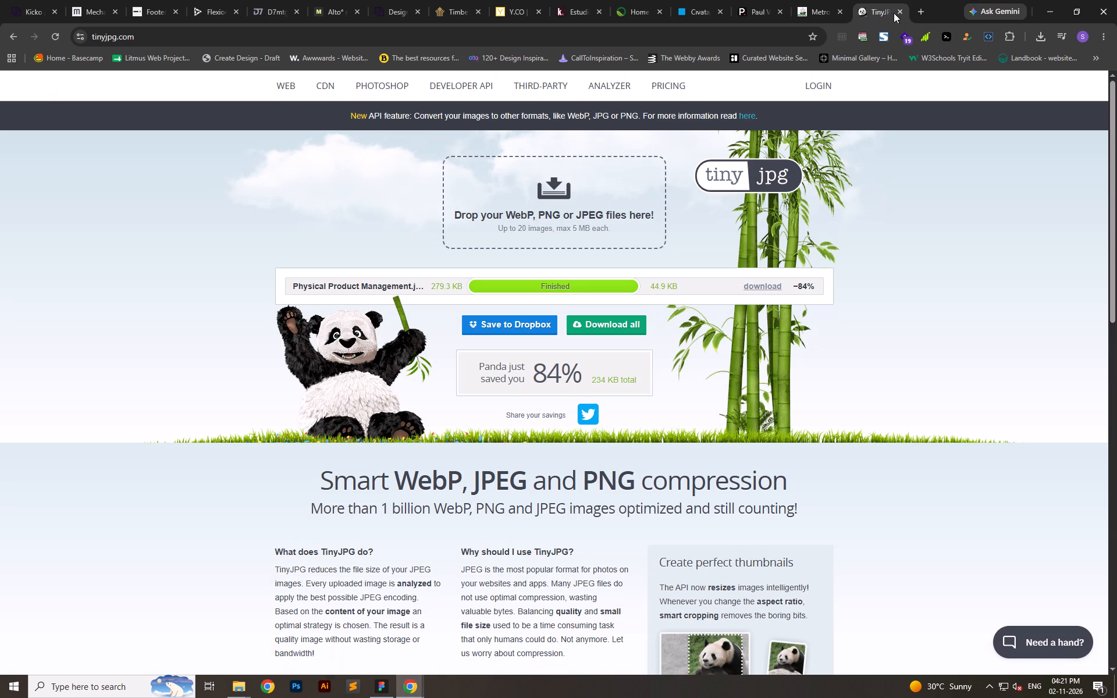
click(903, 13)
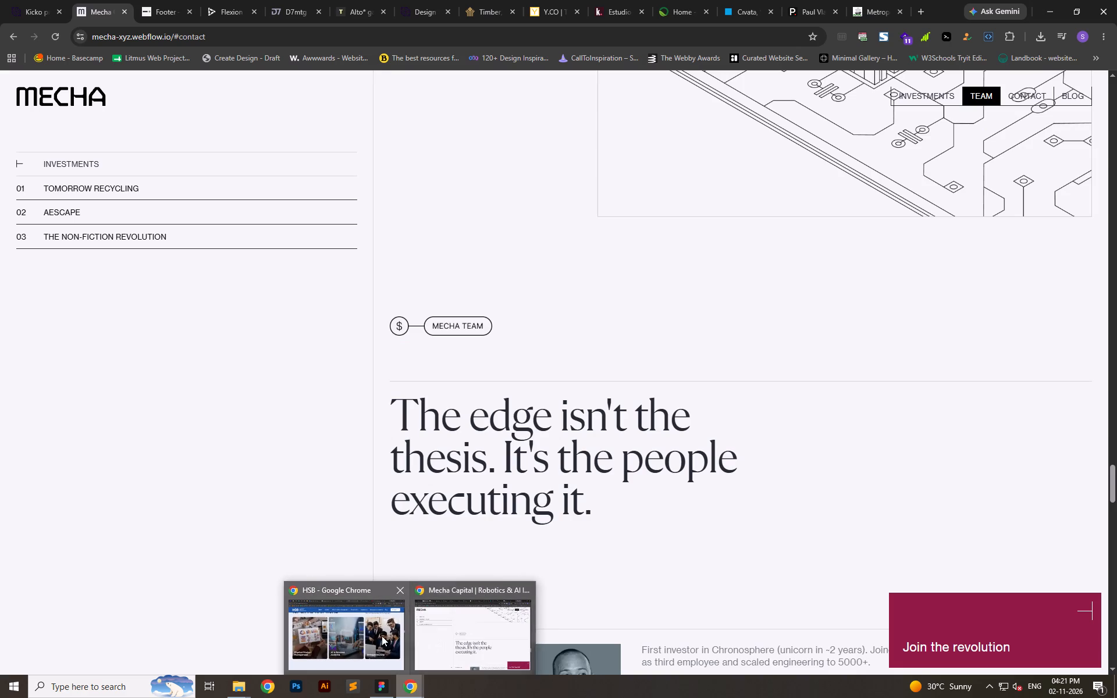
Switch to the Chrome window with the hsb.litmusbranding.co.in homepage and examine its Learning Tracks cards.
click(382, 636)
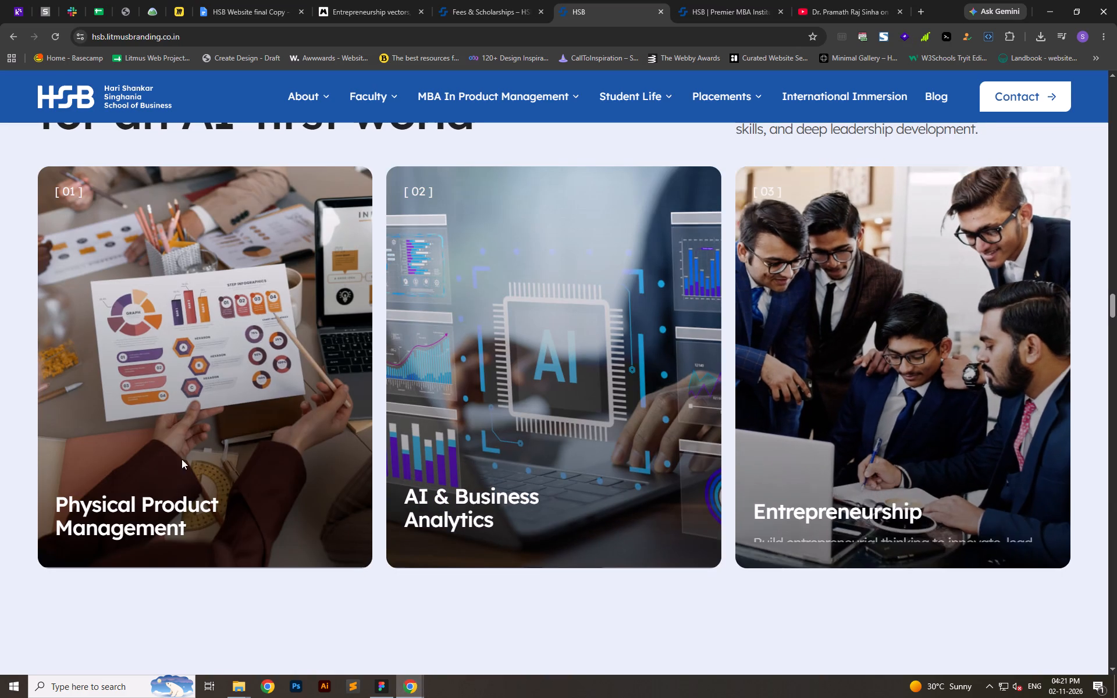
scroll(804, 453, down, 3)
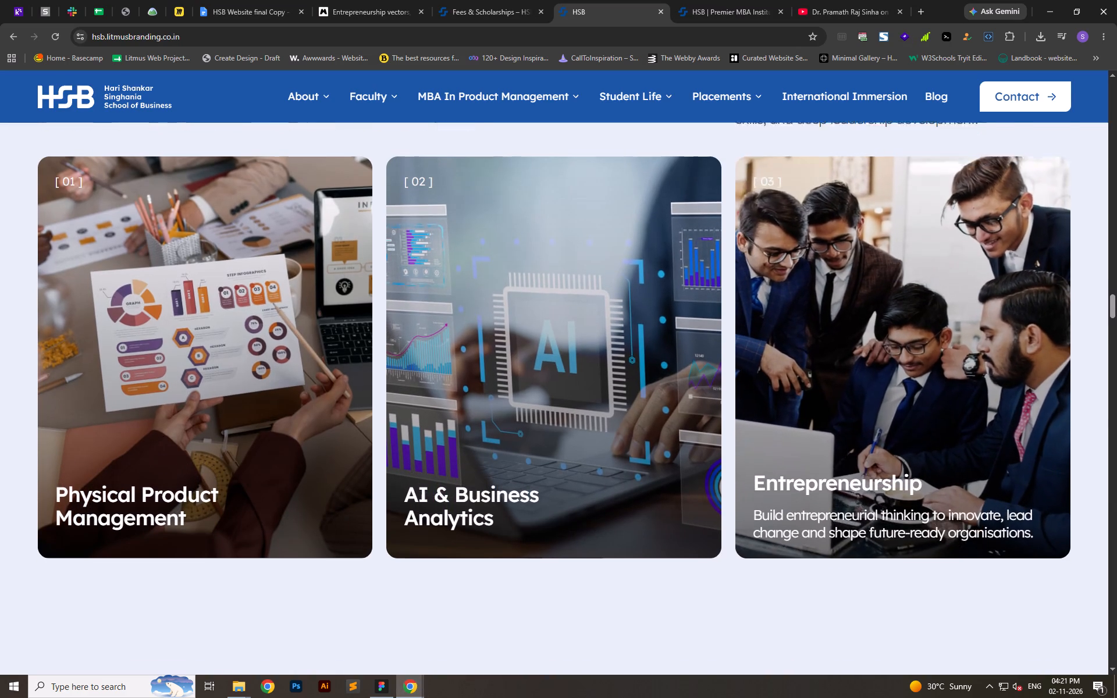
scroll(803, 451, down, 2)
scroll(702, 422, up, 7)
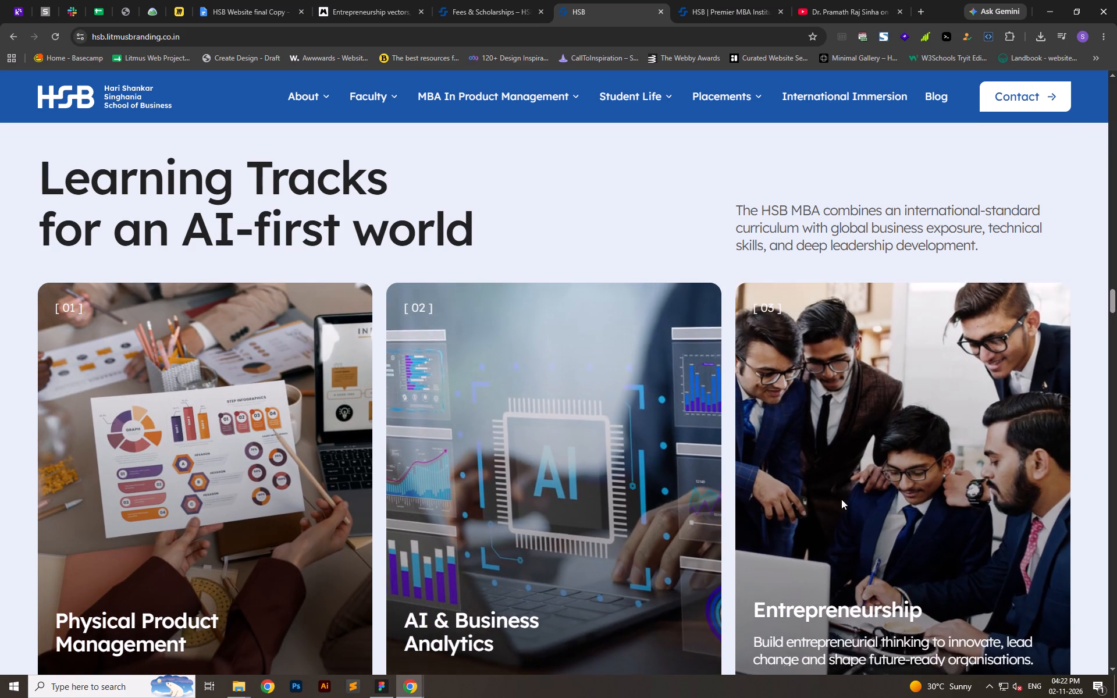
scroll(864, 500, down, 10)
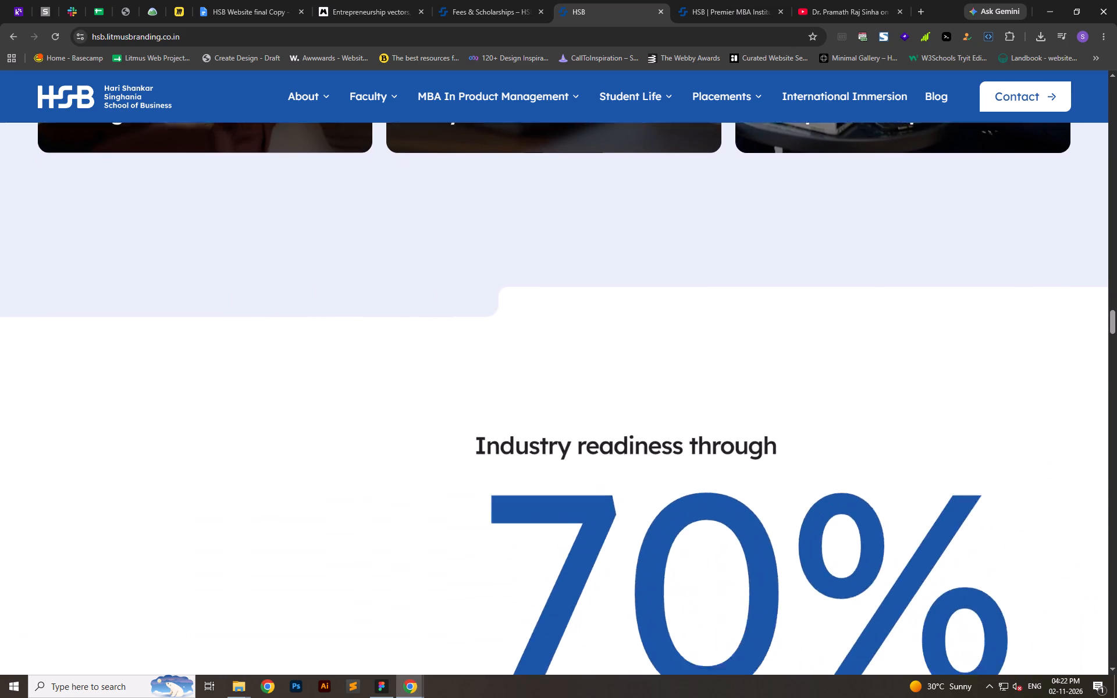
Examine the 70% statistic section on the homepage, highlighting the "Experiential learning" and "Industry readiness through" captions while reading.
scroll(664, 444, down, 4)
drag(767, 416, 644, 414)
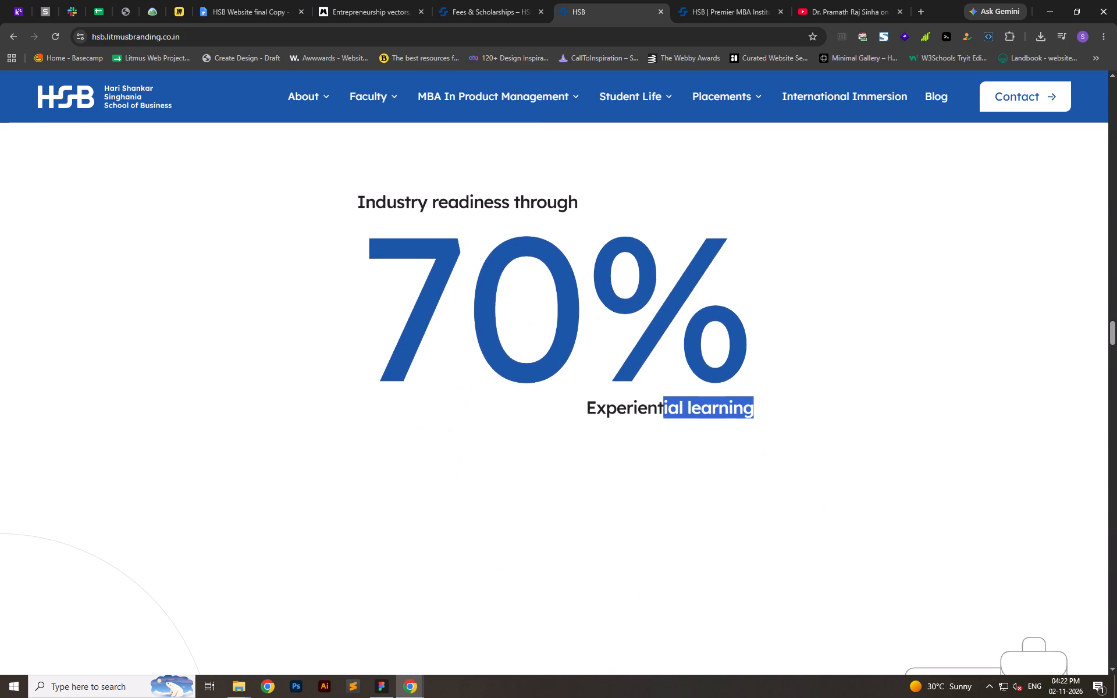
drag(644, 414, 588, 412)
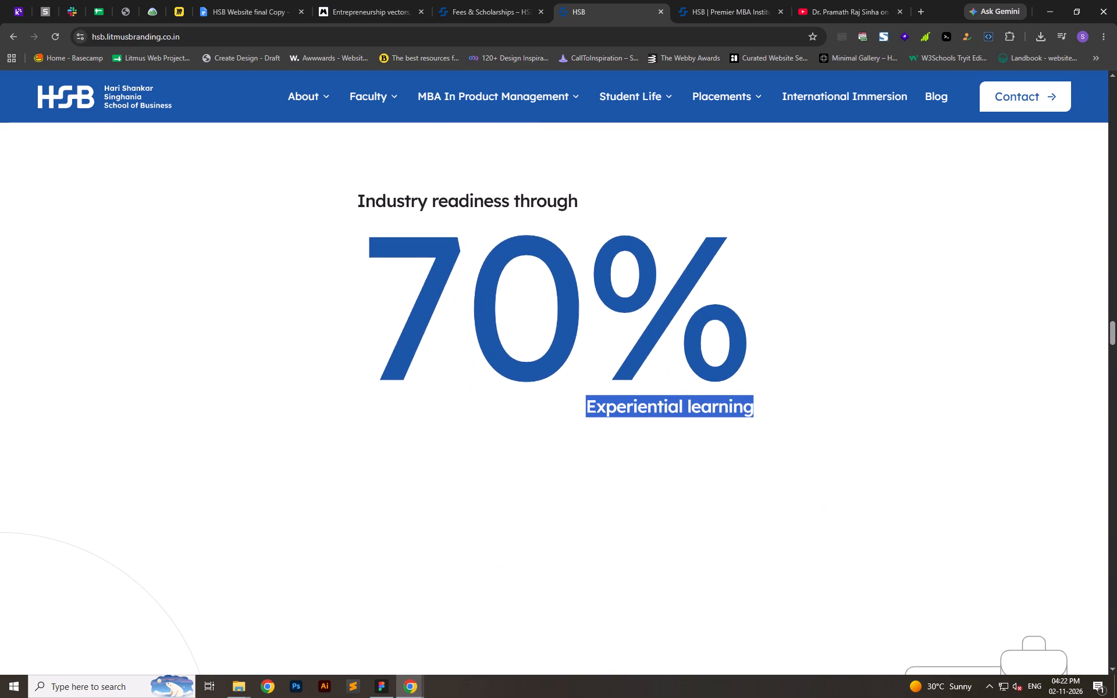
drag(345, 202, 497, 191)
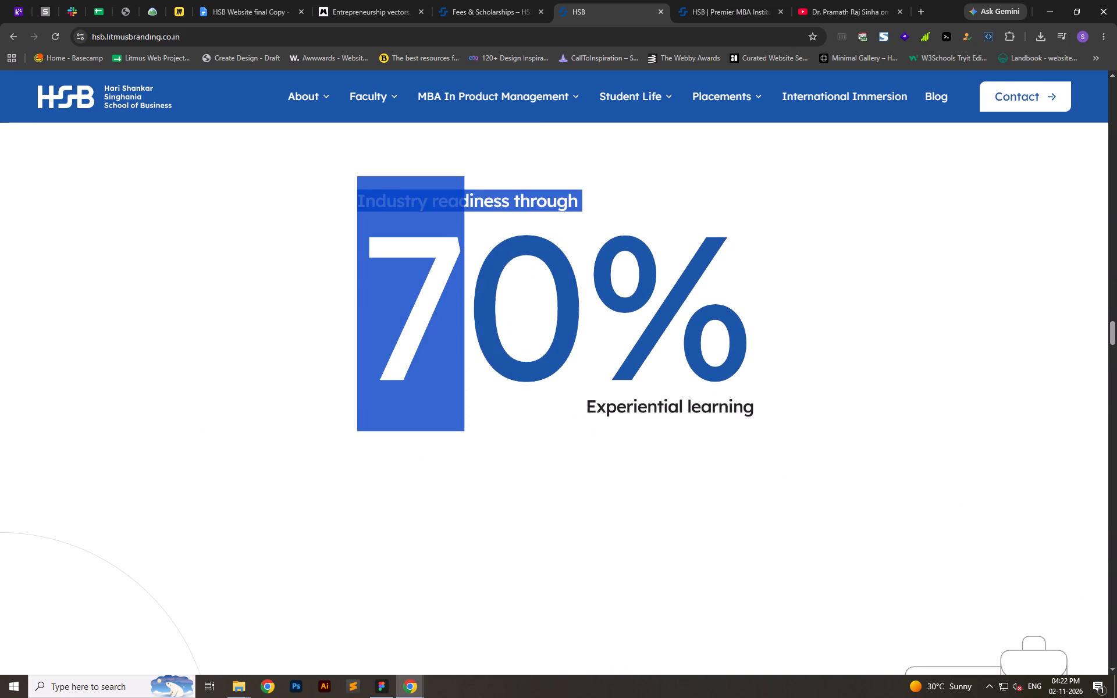
drag(497, 191, 493, 188)
click(493, 188)
drag(355, 193, 521, 202)
drag(521, 202, 373, 190)
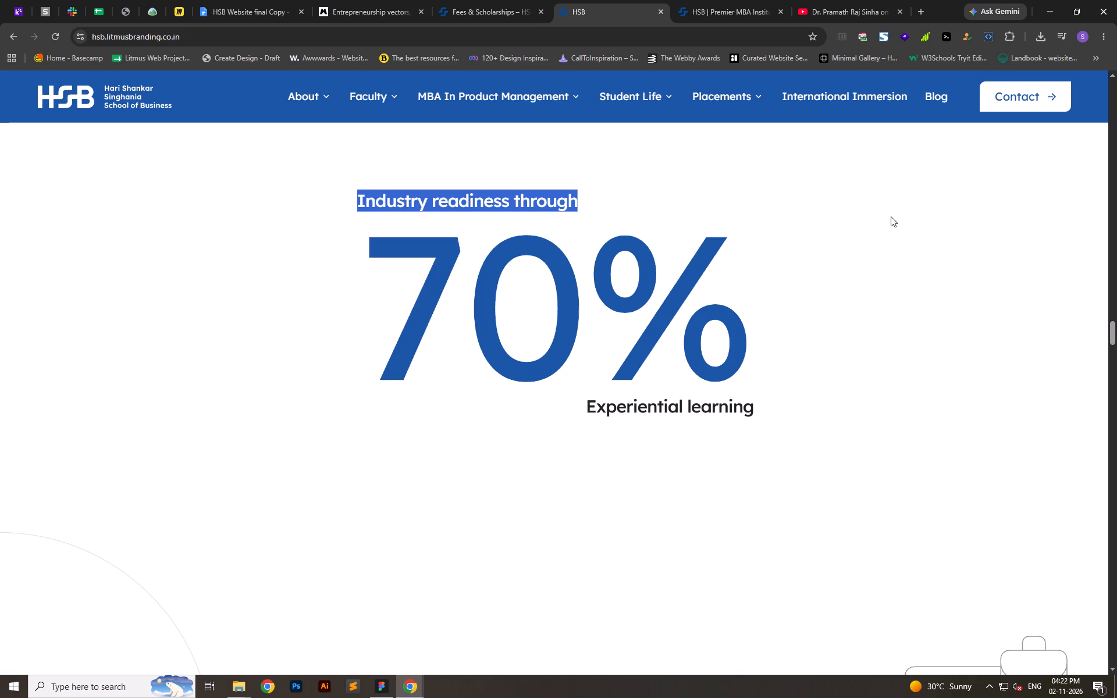
click(891, 216)
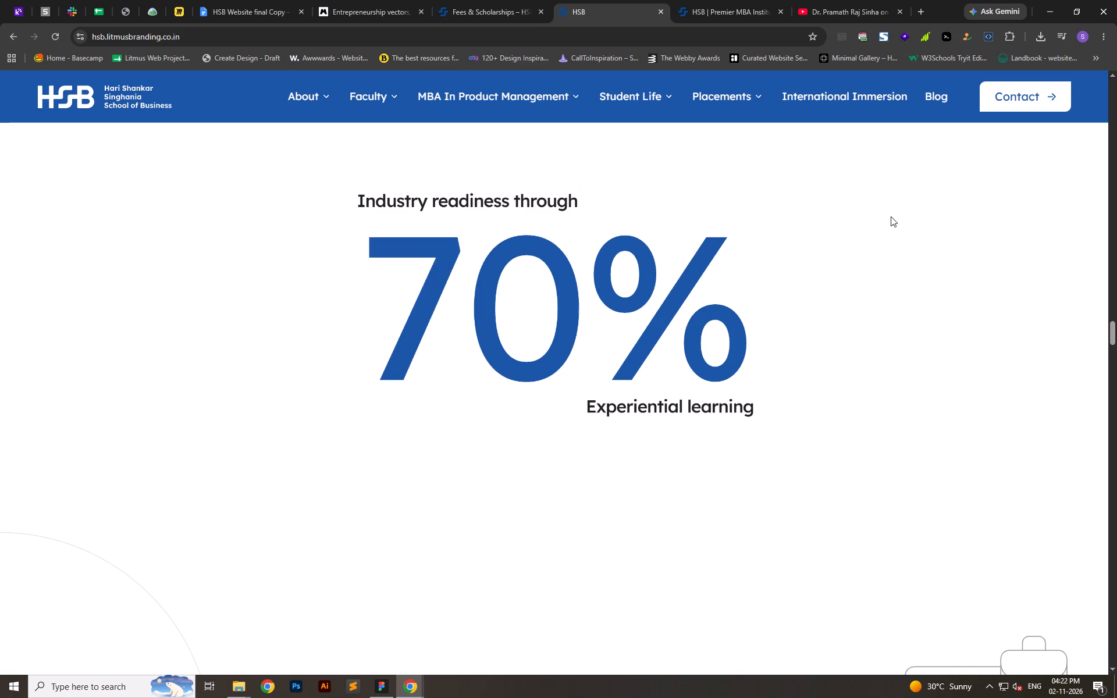
Examine the numbered experiential-learning items on the homepage, from 6 Month Internship through Hands-on Product Building Sessions and beyond.
scroll(1009, 584, down, 3)
scroll(550, 514, down, 4)
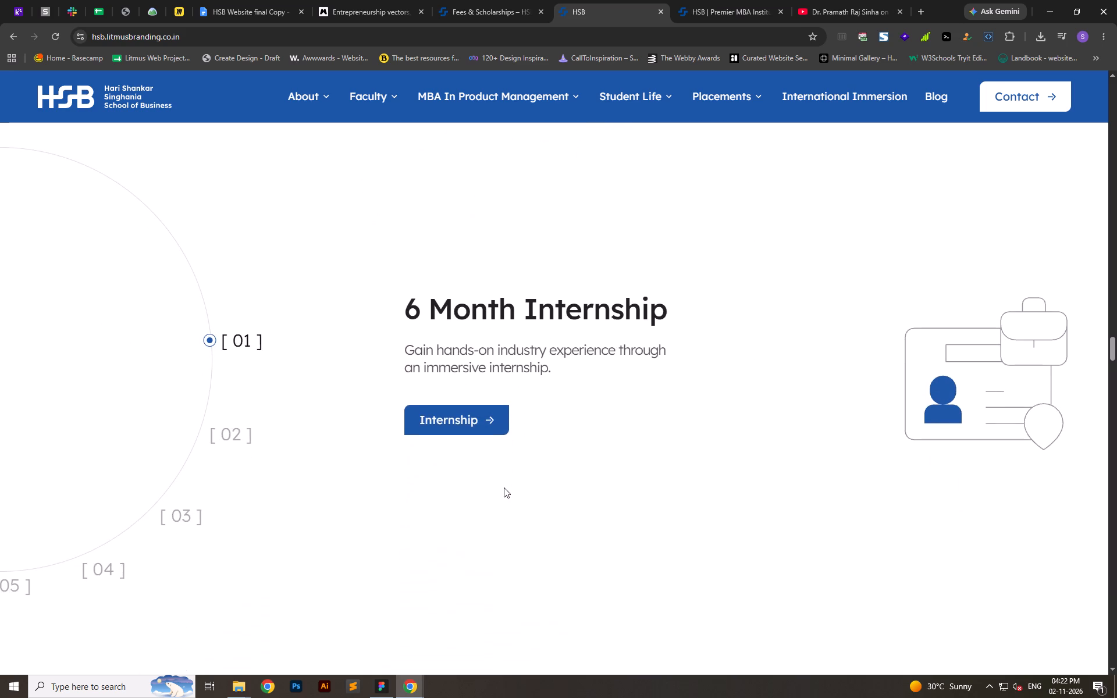
scroll(504, 487, down, 7)
scroll(504, 482, up, 1)
scroll(504, 482, down, 4)
scroll(504, 482, up, 1)
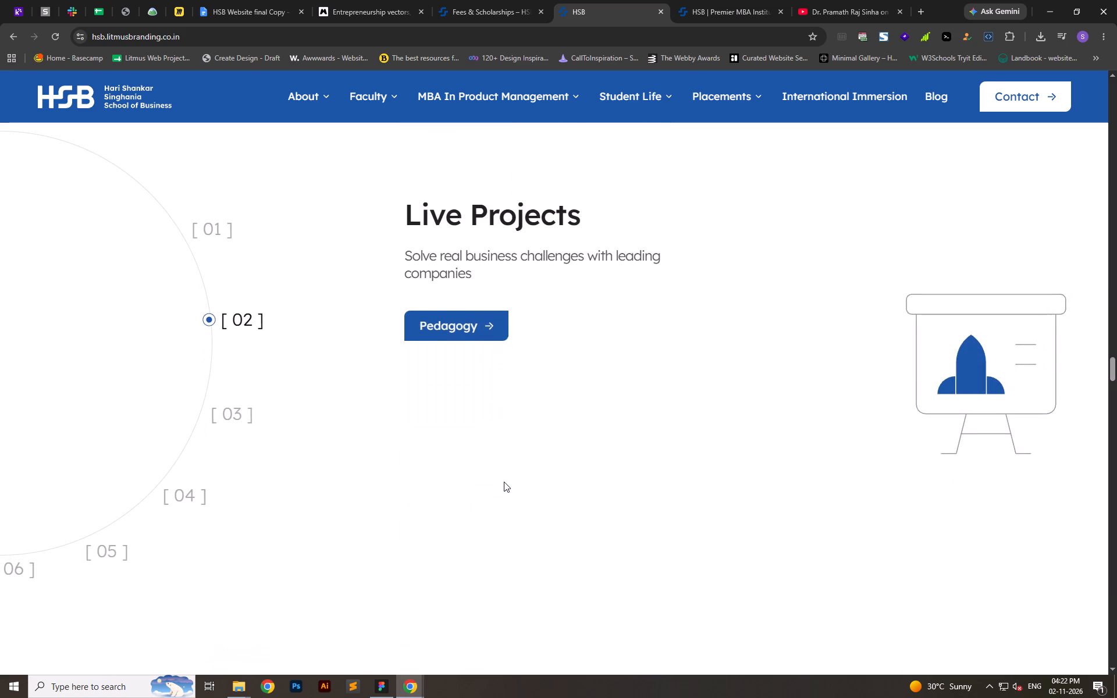
scroll(447, 316, down, 4)
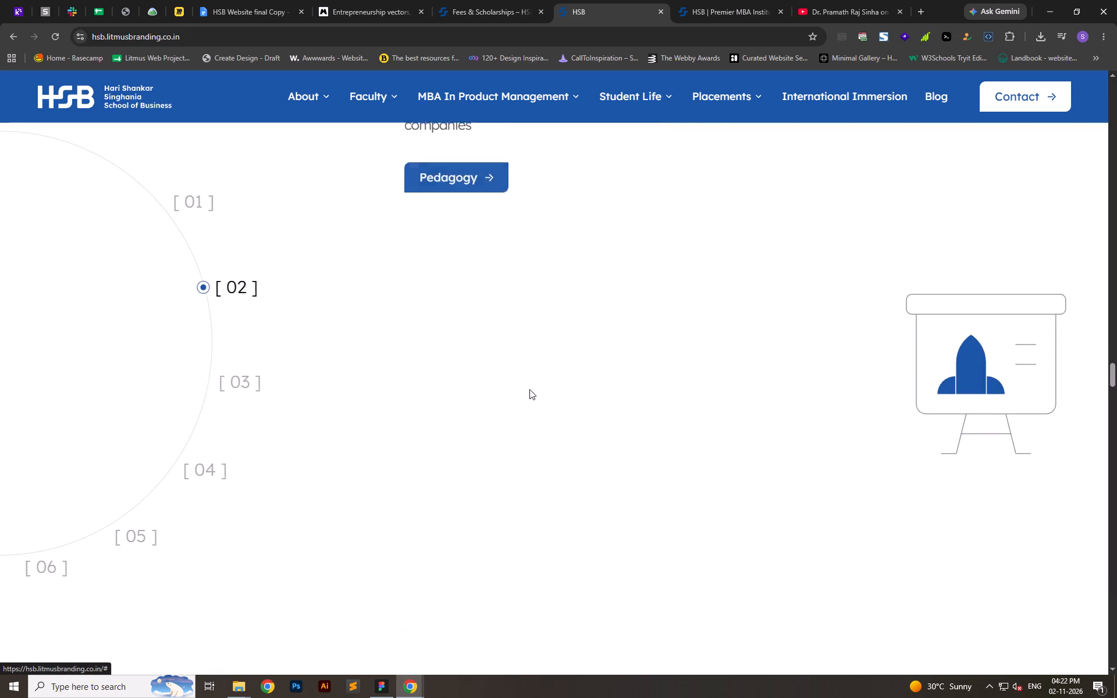
scroll(396, 512, down, 9)
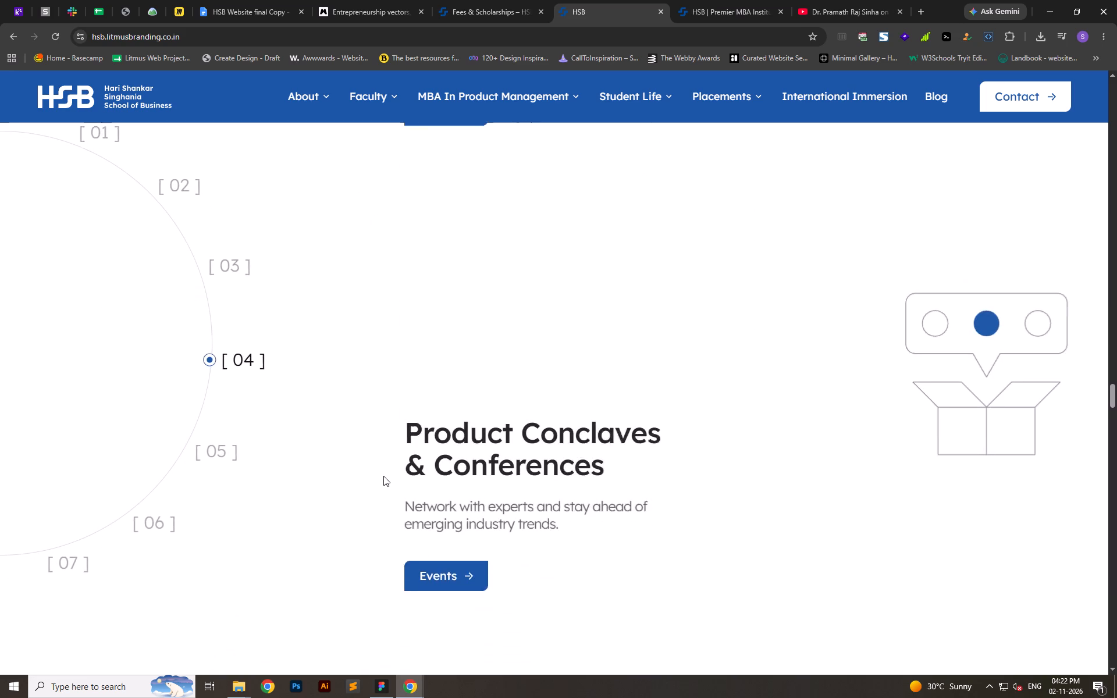
scroll(383, 476, down, 10)
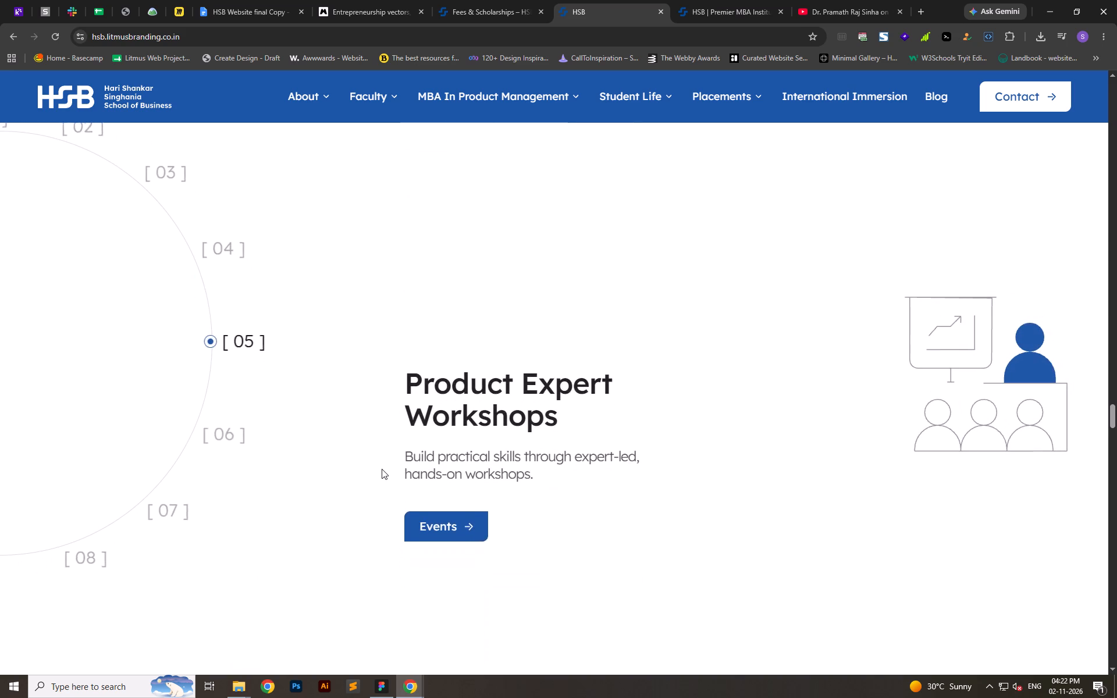
scroll(382, 469, down, 17)
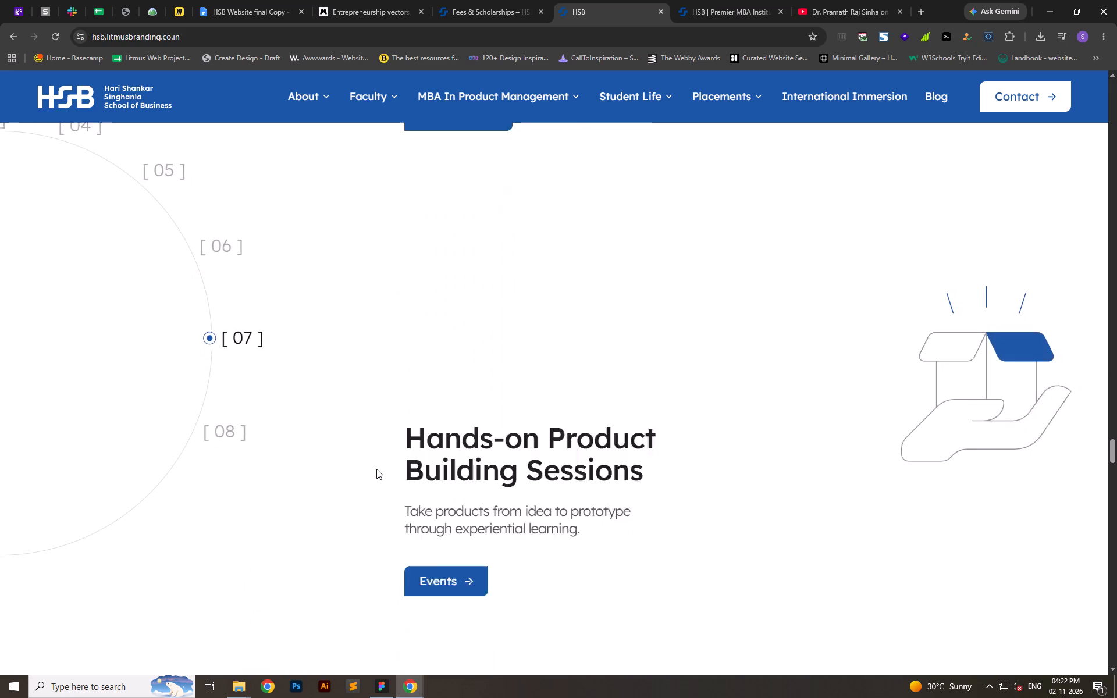
scroll(376, 469, down, 8)
Examine the "Learn from the best minds" section and test its speaker carousel by swiping the cards and using the pagination dots.
scroll(375, 467, down, 4)
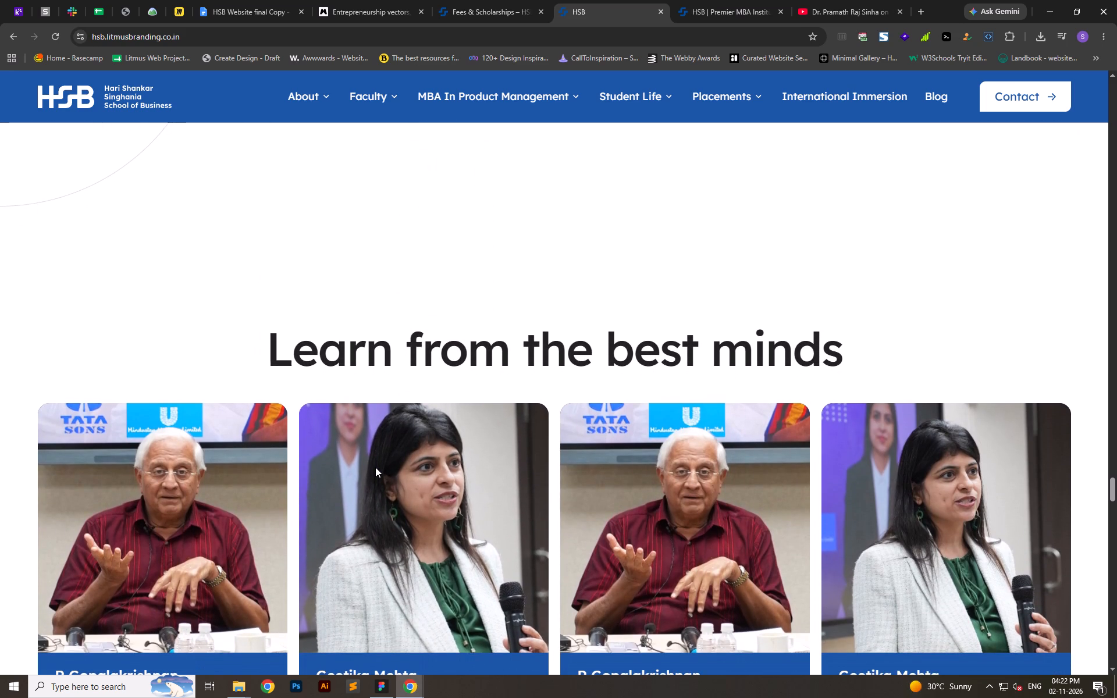
scroll(686, 443, down, 4)
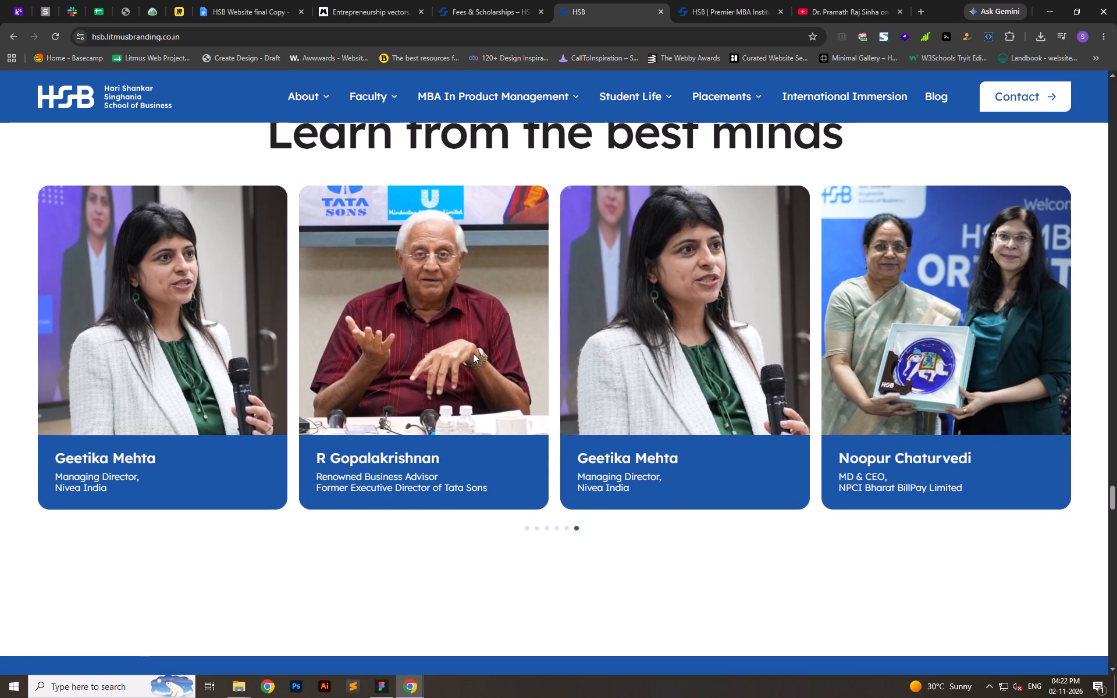
drag(415, 353, 1005, 337)
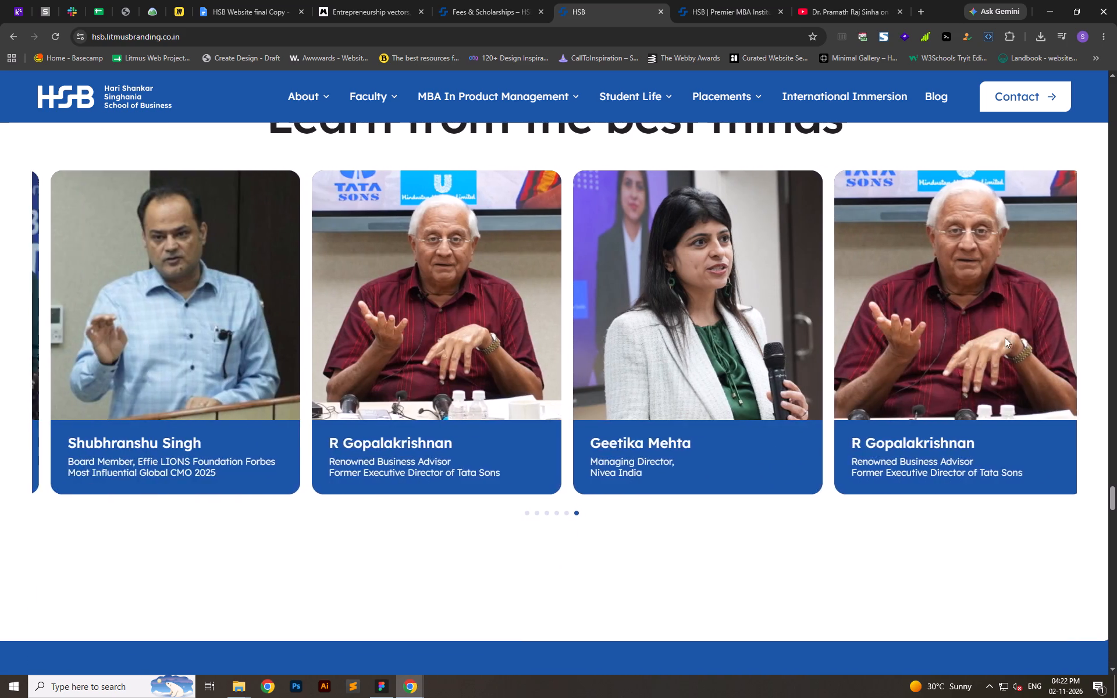
drag(1005, 337, 1092, 329)
drag(361, 358, 702, 358)
drag(351, 375, 393, 375)
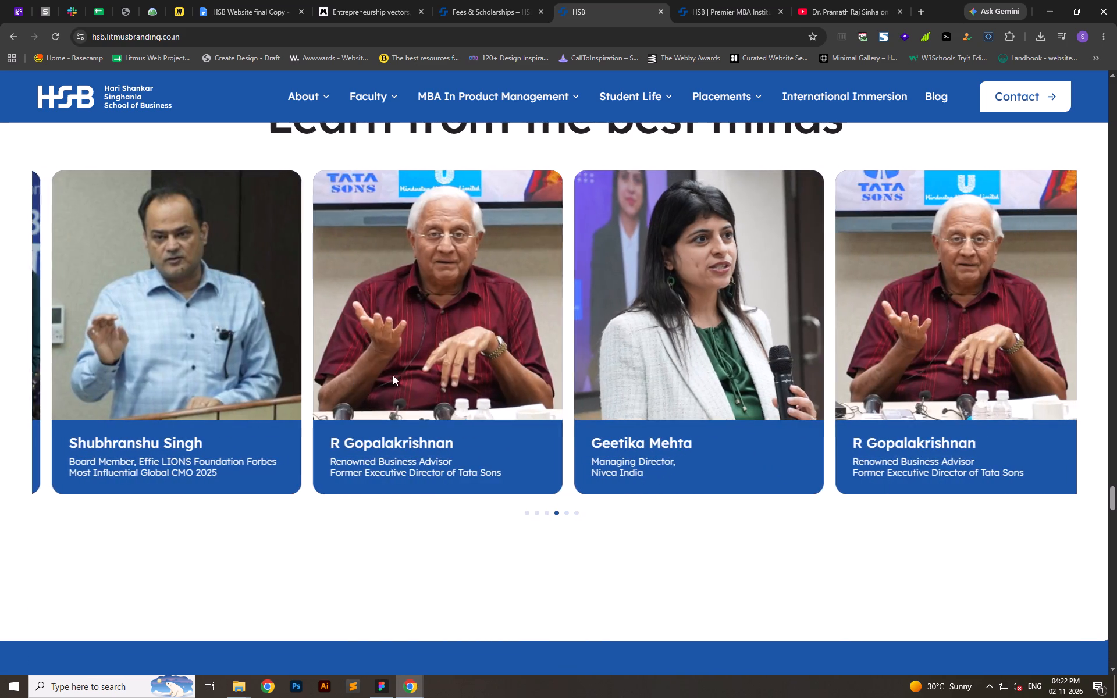
drag(393, 375, 535, 375)
drag(397, 391, 756, 366)
drag(316, 453, 725, 454)
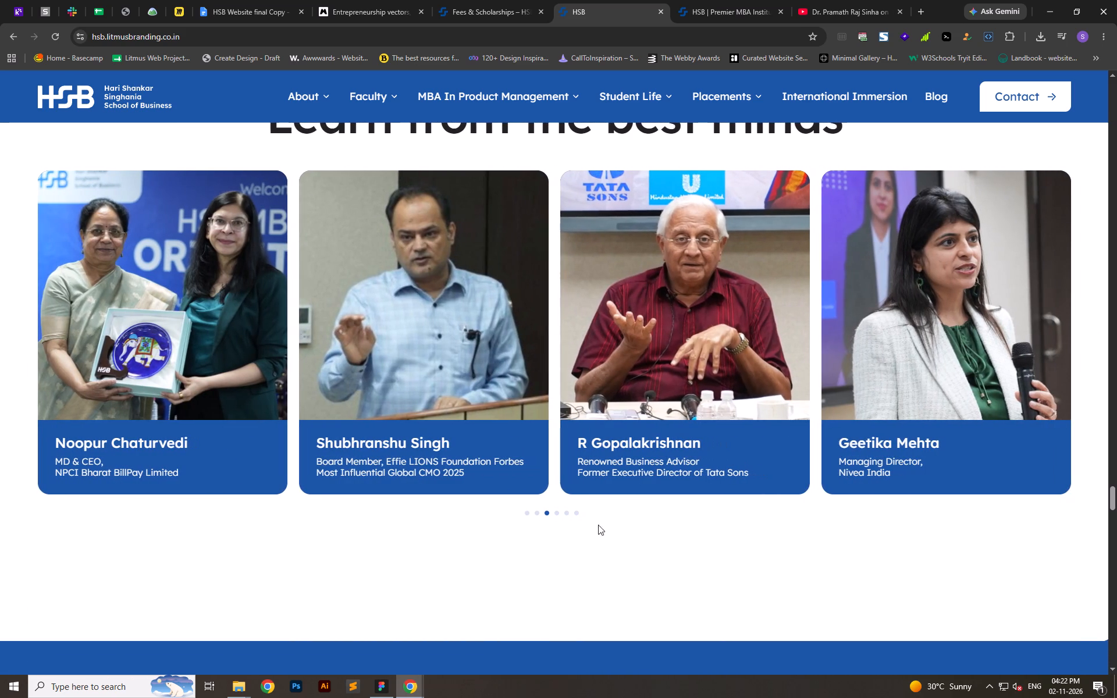
click(528, 511)
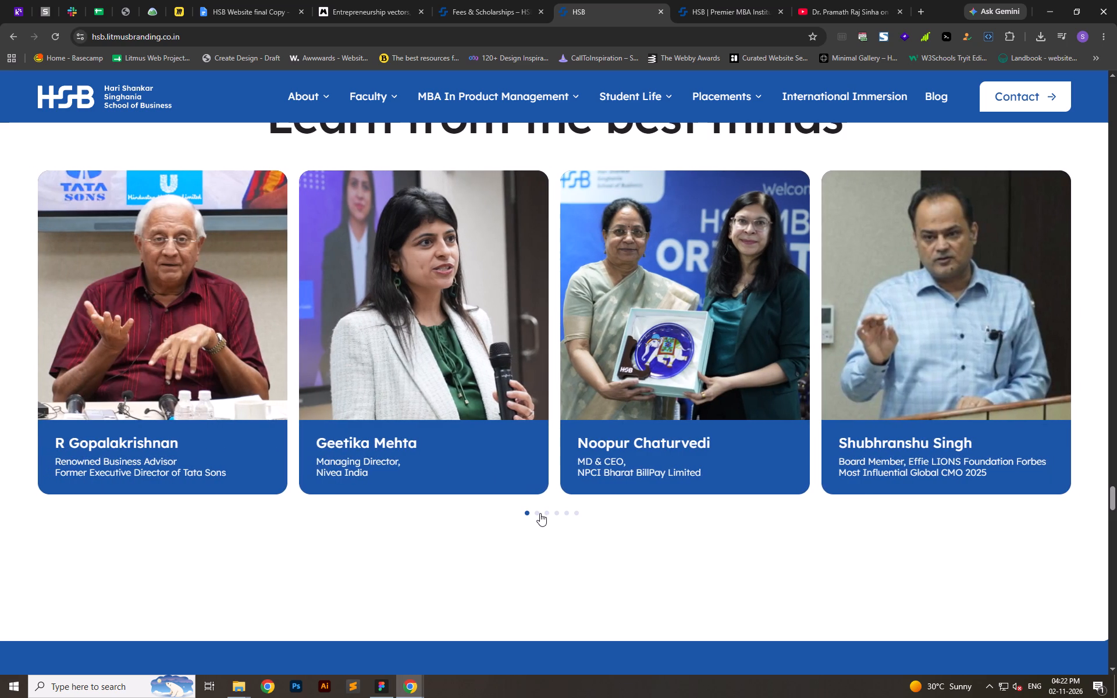
click(539, 514)
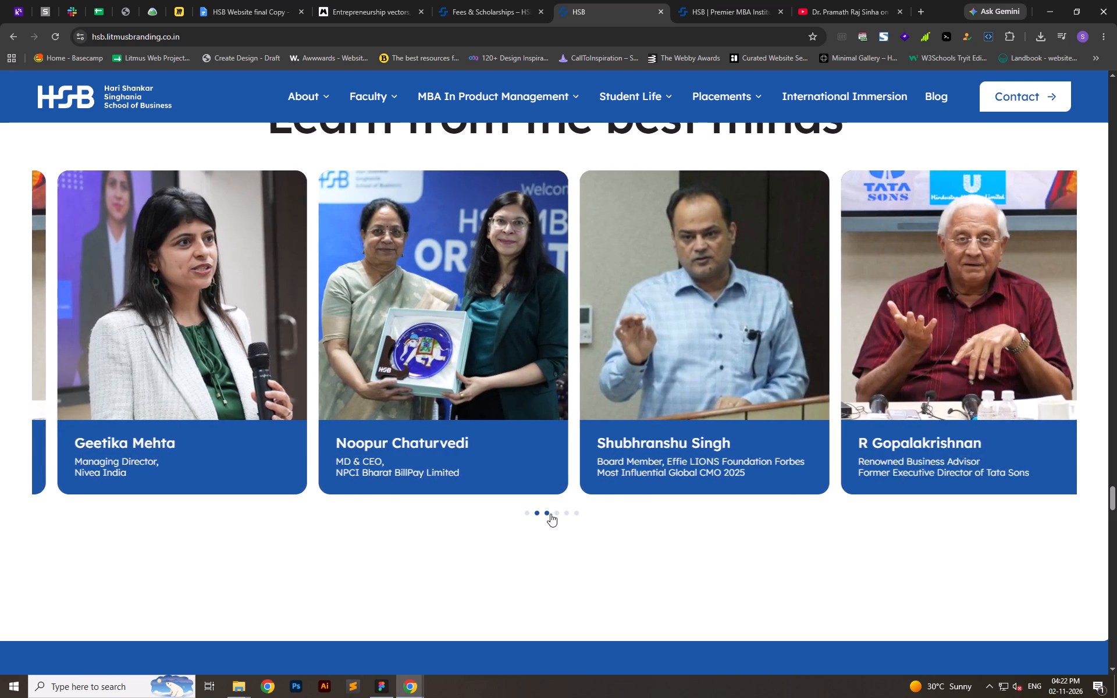
click(551, 514)
click(560, 514)
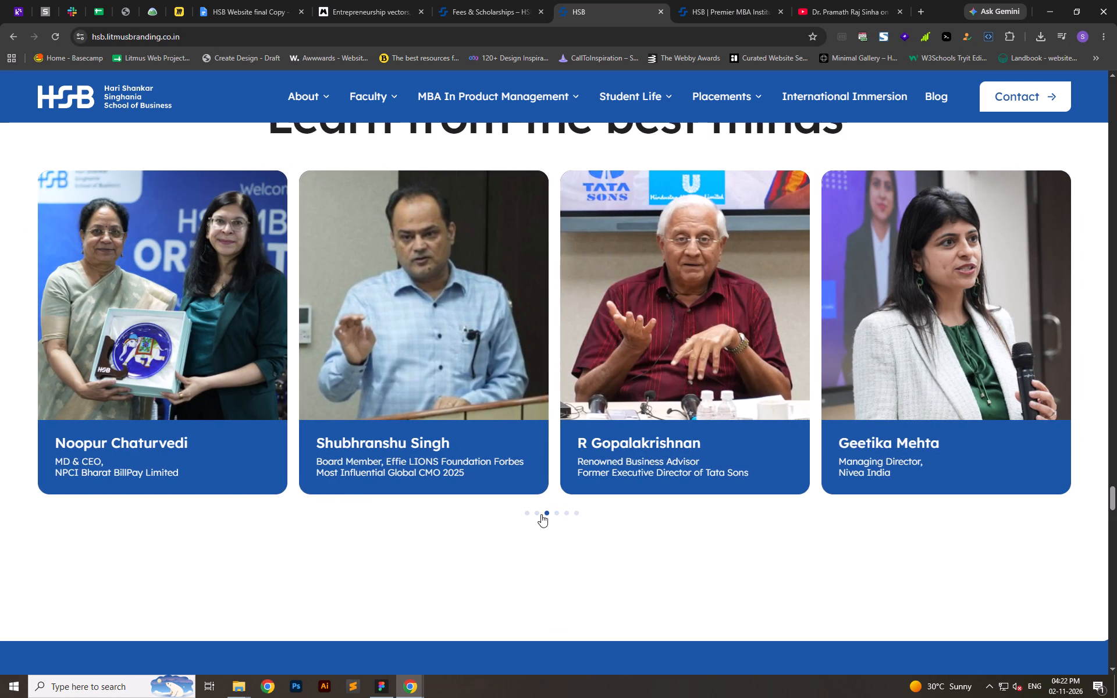
click(529, 515)
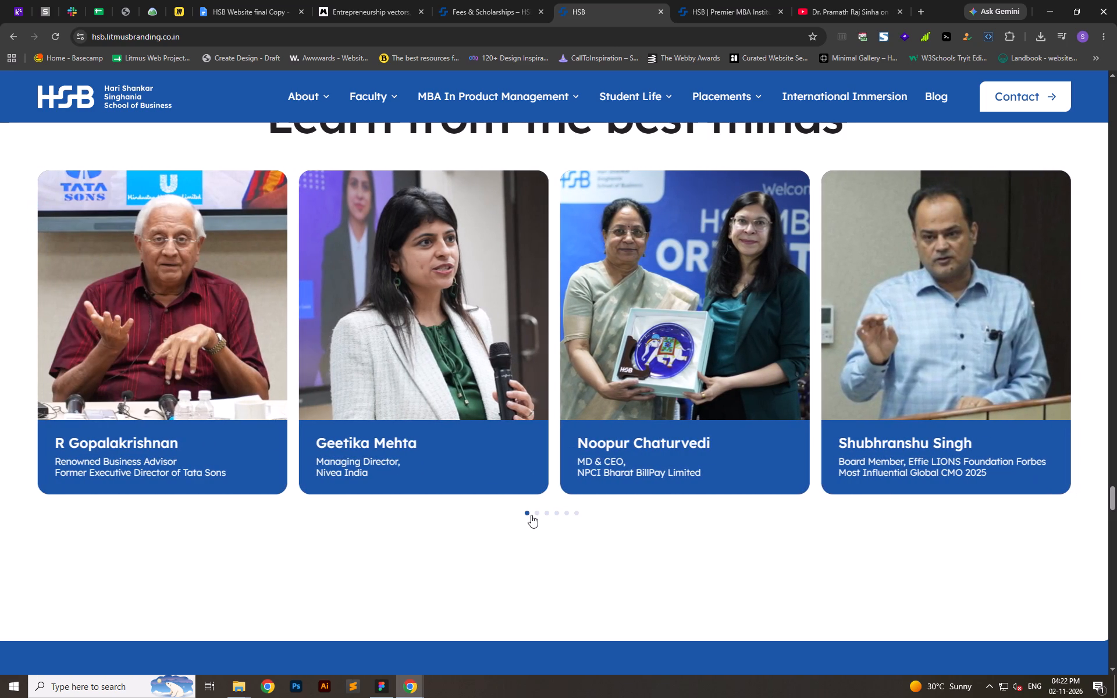
scroll(525, 512, up, 2)
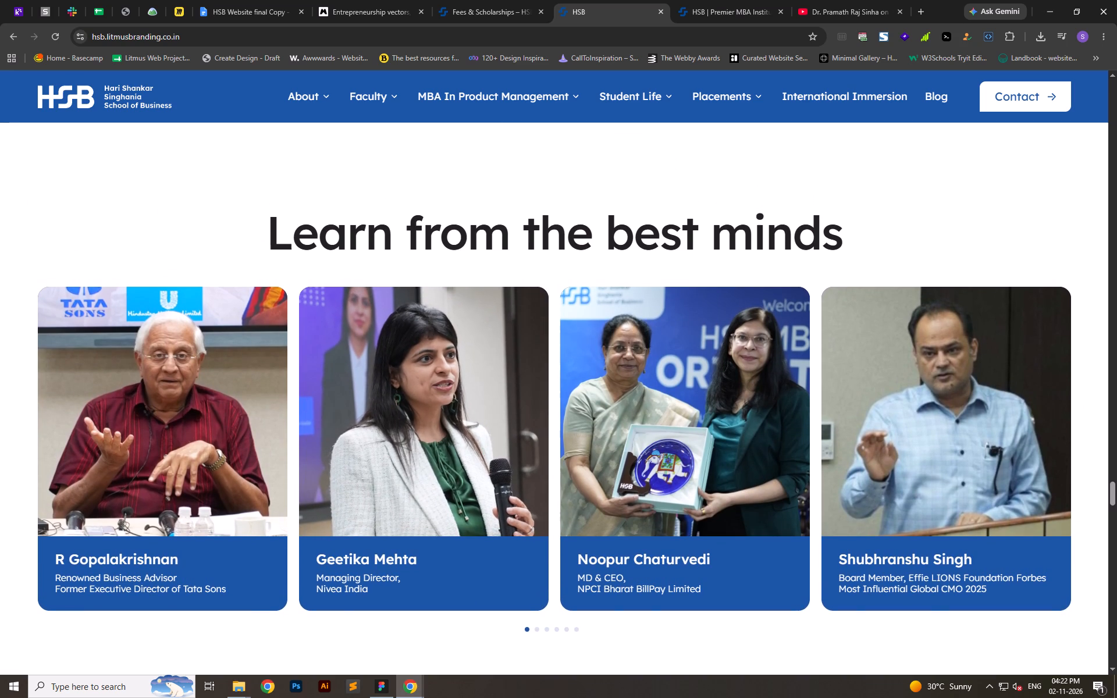
Examine the "Campus, culture & community" section, checking the Life at HSB and Clubs & Committees image cards.
scroll(517, 260, down, 6)
scroll(590, 443, down, 7)
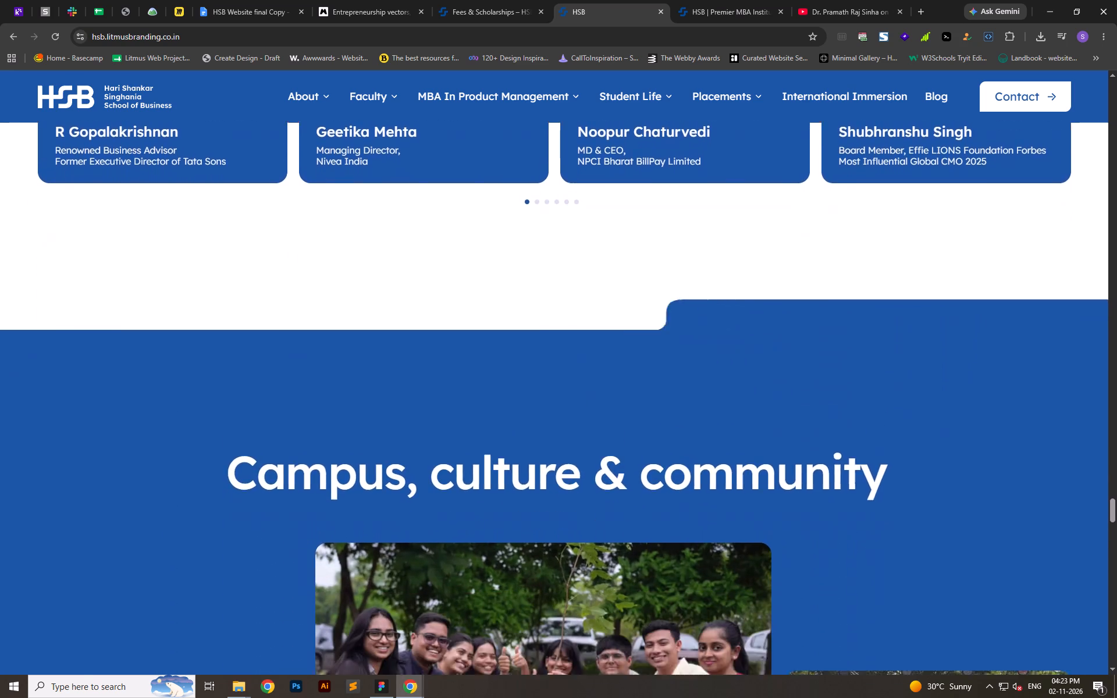
scroll(590, 442, down, 4)
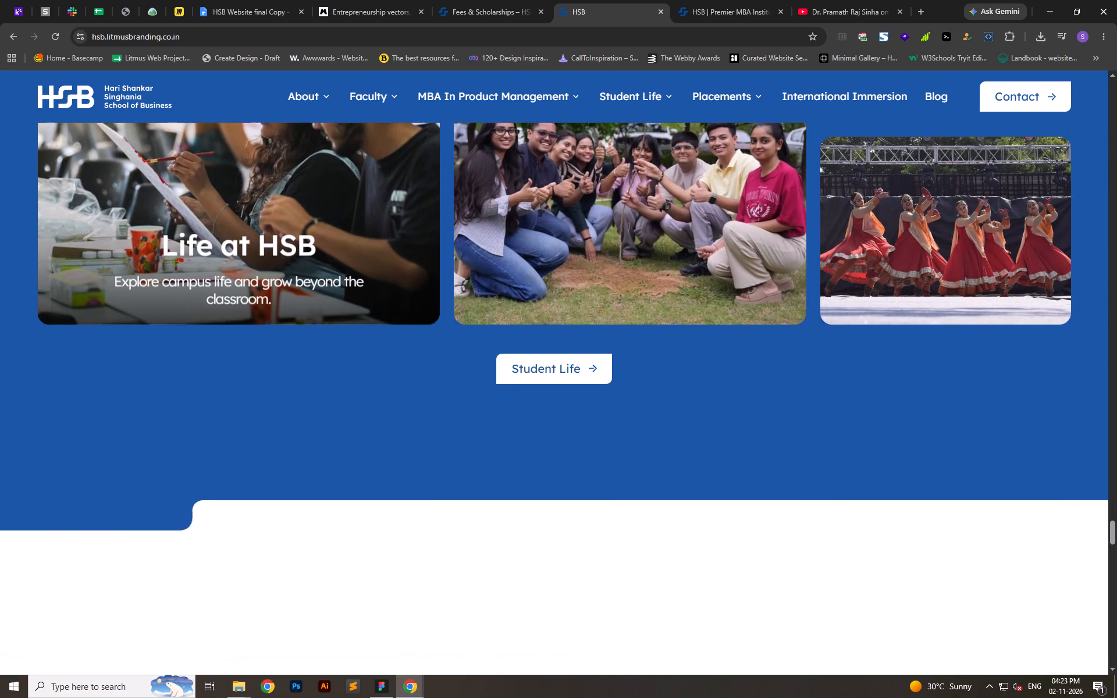
drag(169, 252, 310, 245)
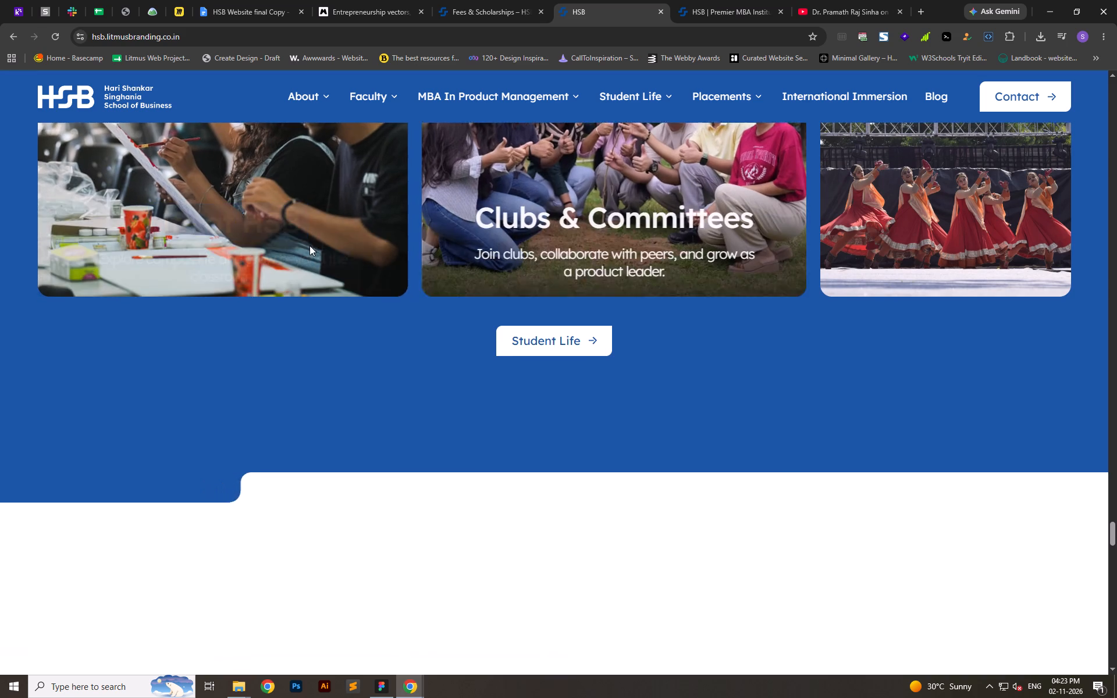
drag(310, 245, 278, 232)
click(326, 219)
click(399, 385)
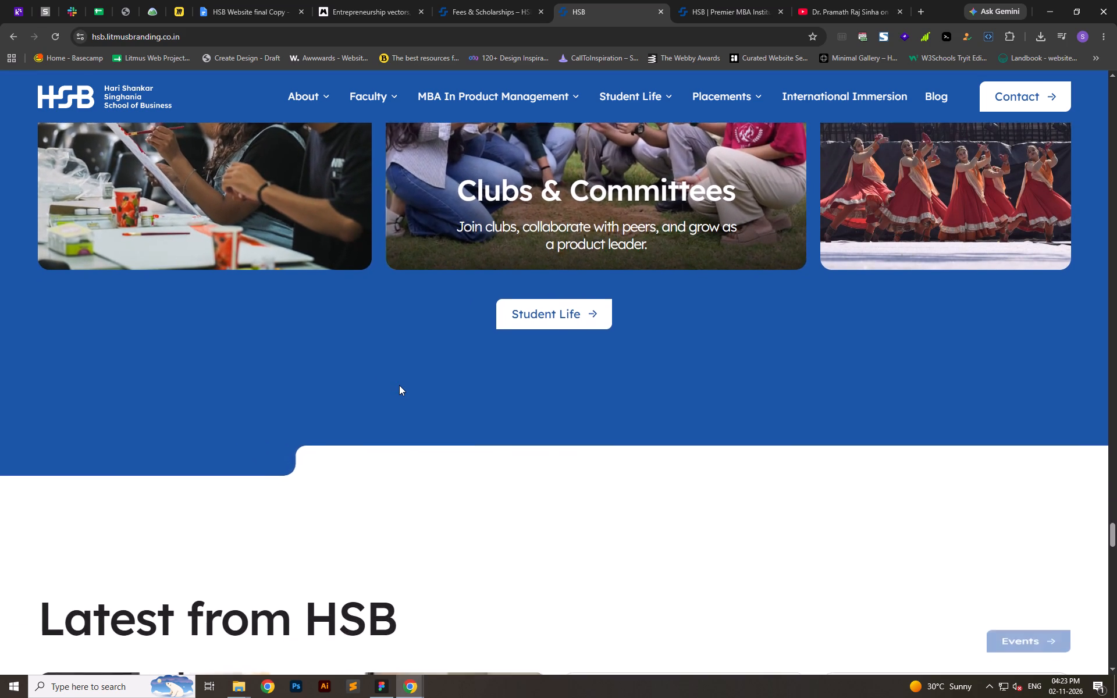
Test the speaker carousel above the campus section by swiping the cards in both directions and returning to the first slide.
scroll(630, 259, up, 4)
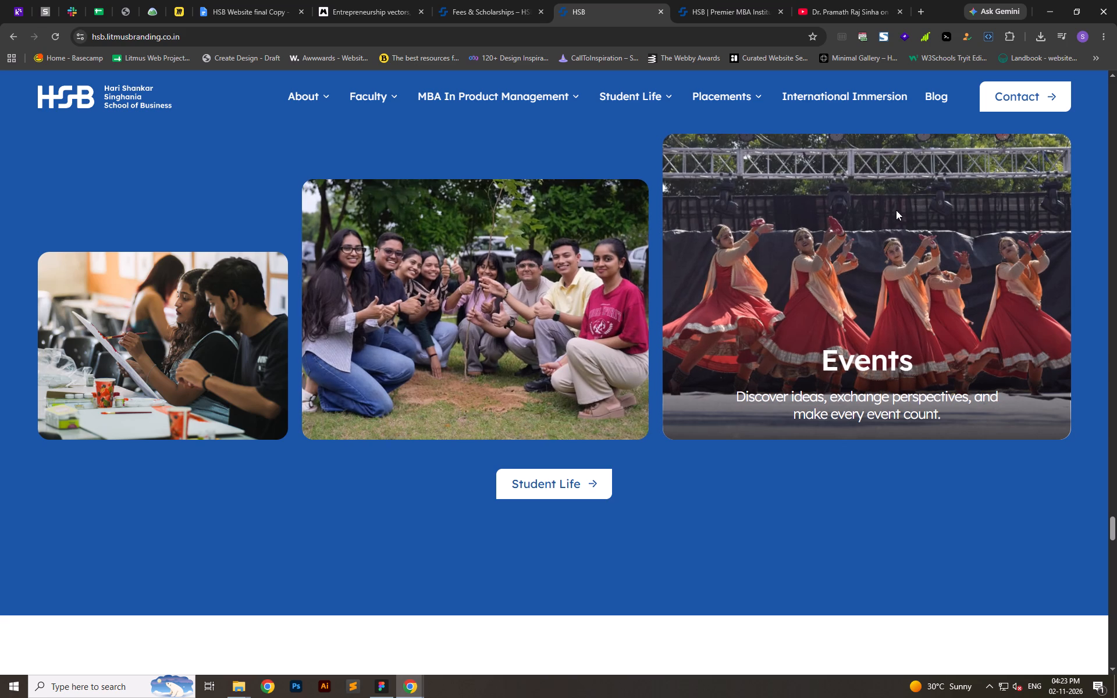
scroll(533, 380, up, 11)
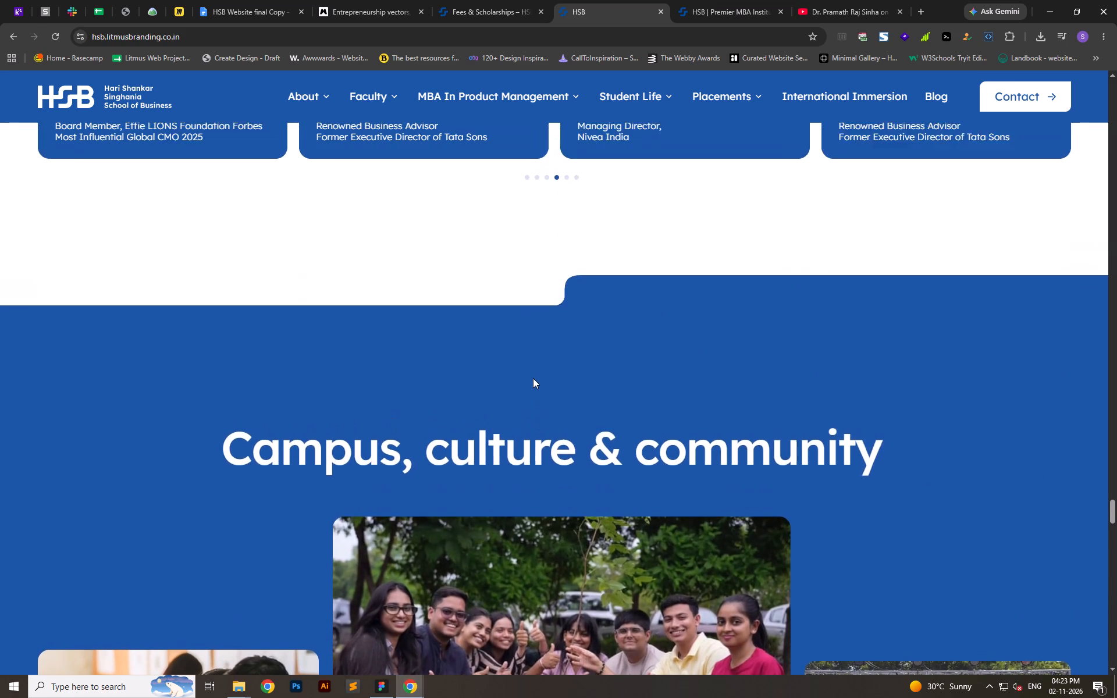
scroll(533, 378, up, 1)
drag(416, 241, 505, 243)
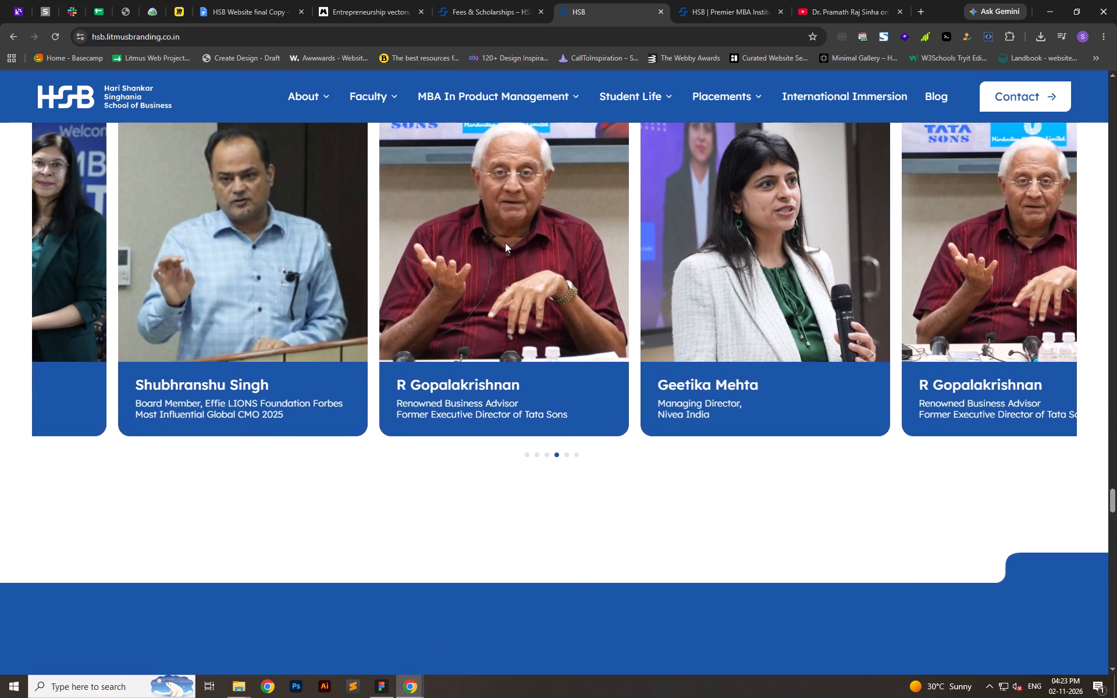
drag(505, 243, 935, 241)
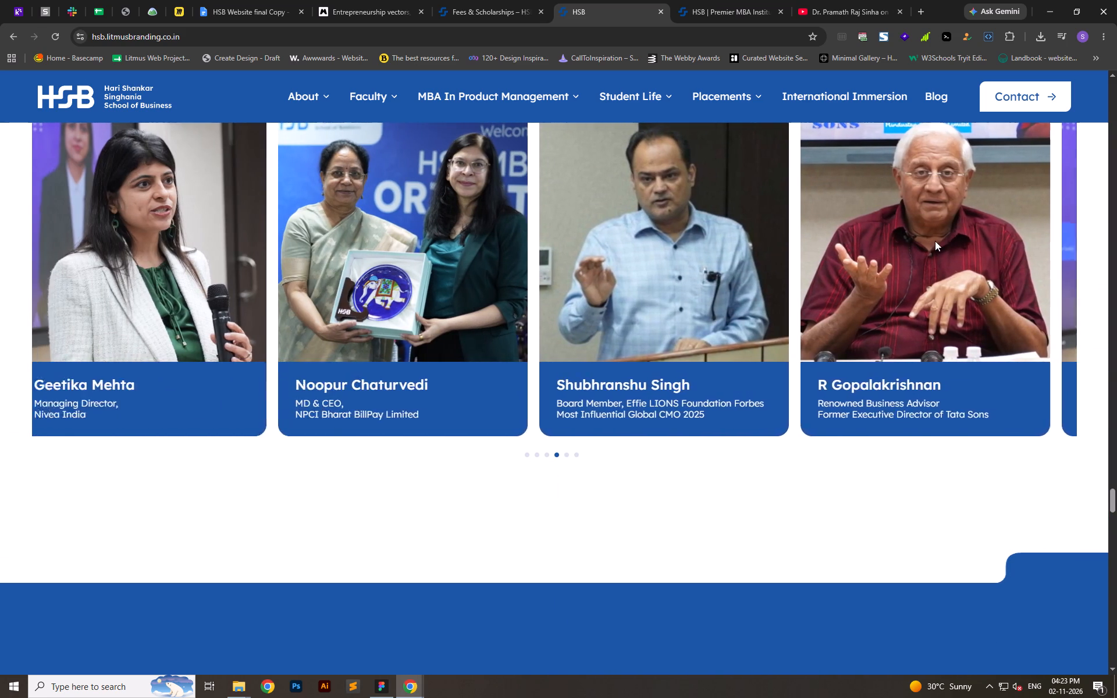
drag(935, 241, 155, 271)
drag(657, 289, 278, 298)
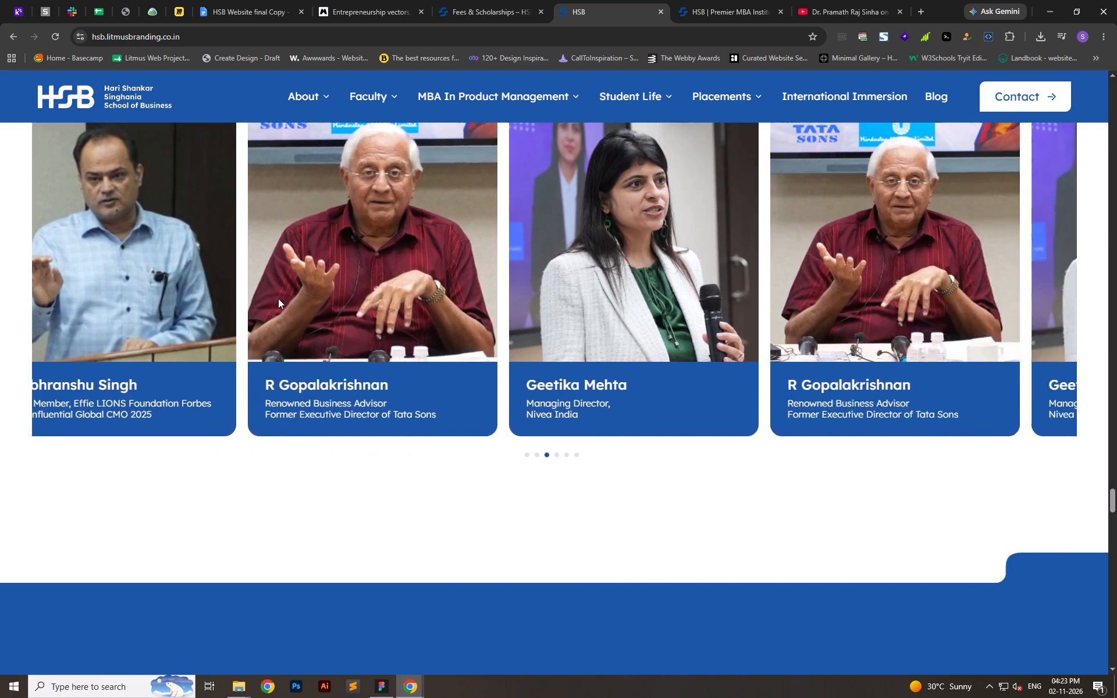
drag(278, 298, 225, 298)
drag(821, 305, 660, 319)
drag(866, 262, 513, 279)
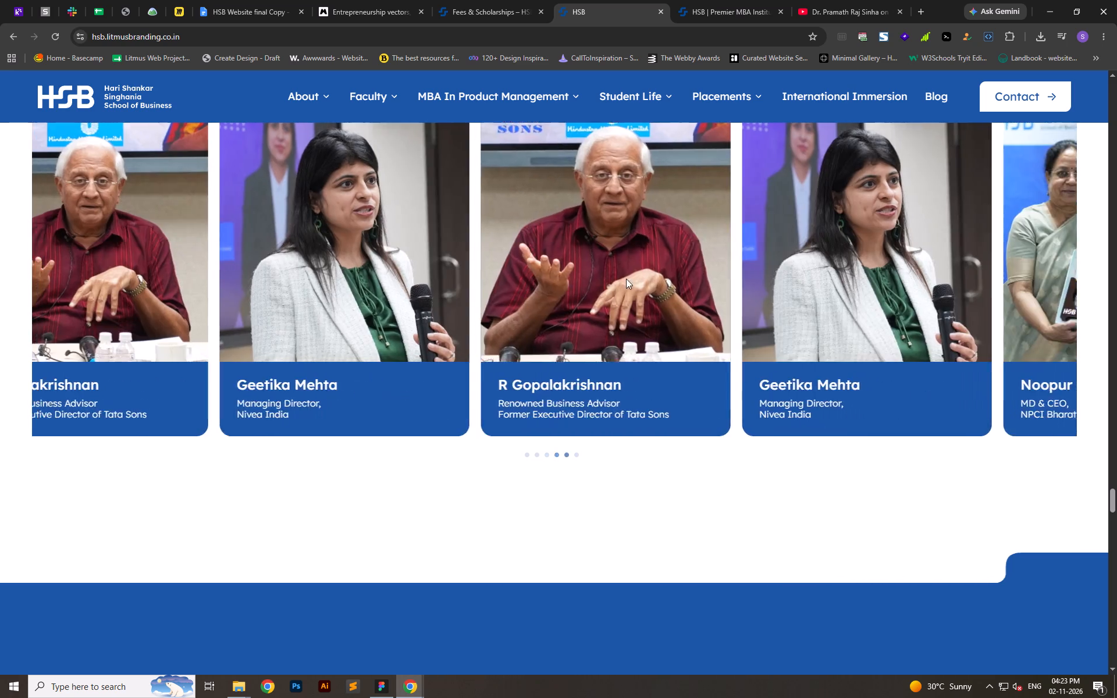
drag(798, 243, 356, 245)
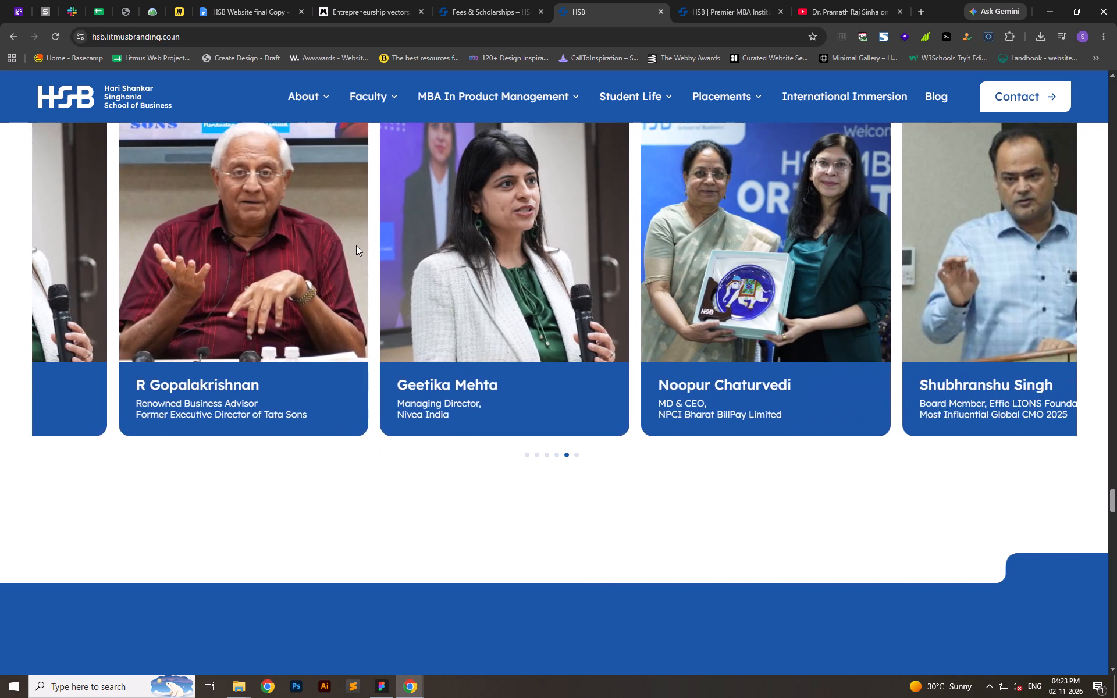
drag(356, 245, 1114, 250)
drag(513, 298, 1075, 269)
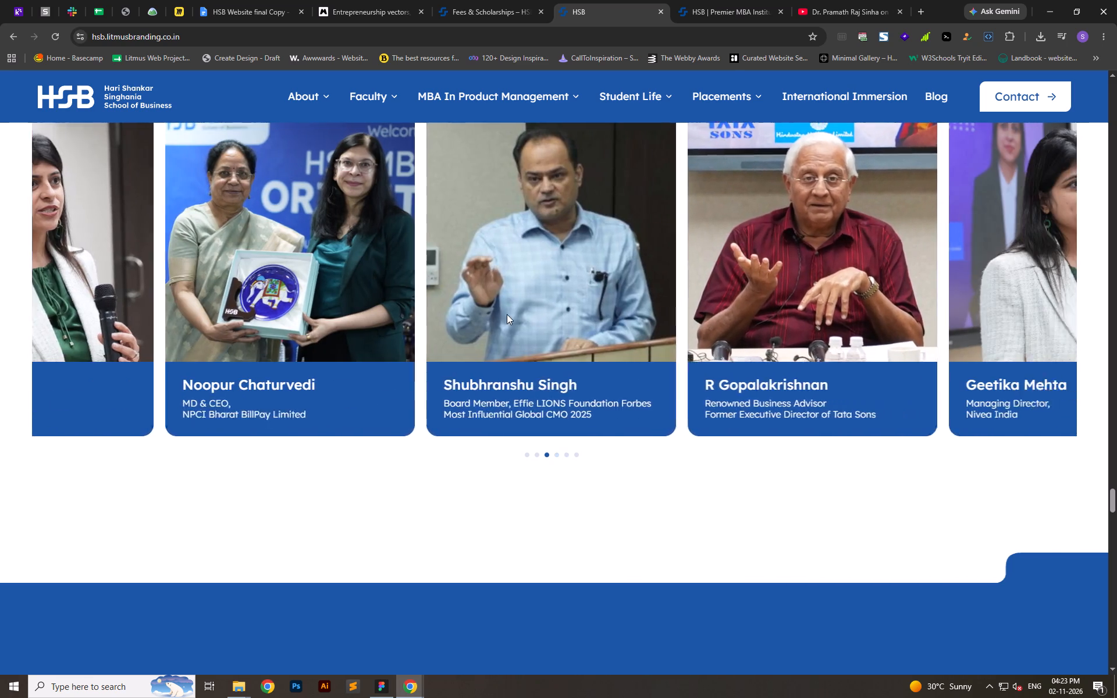
drag(505, 314, 896, 314)
drag(506, 317, 824, 320)
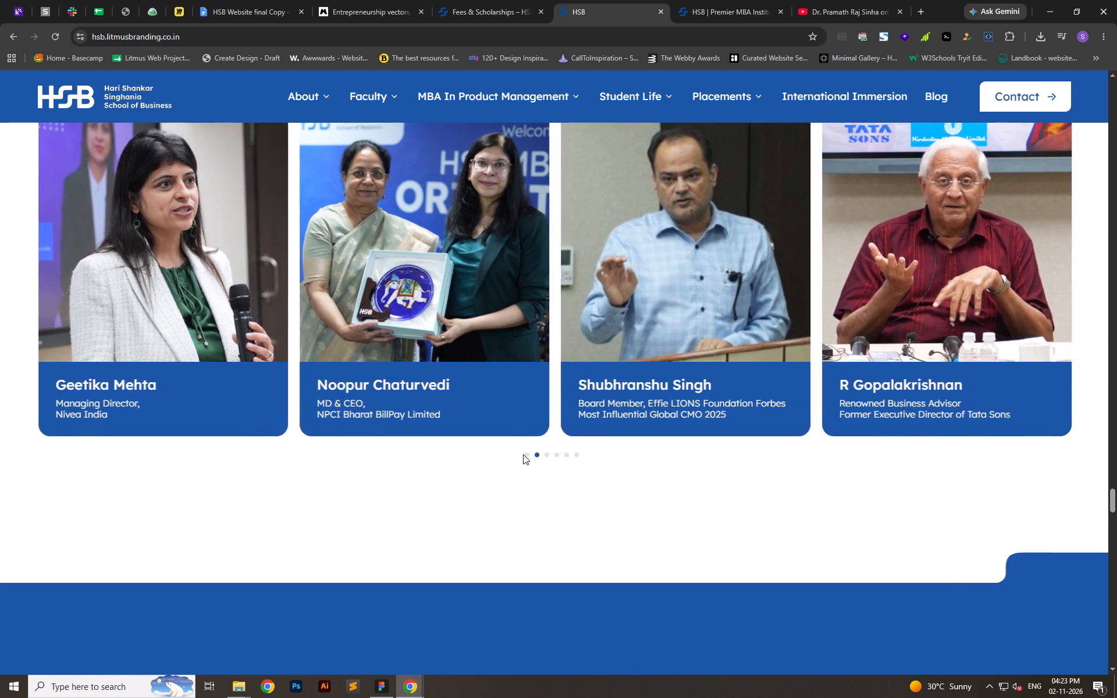
click(530, 456)
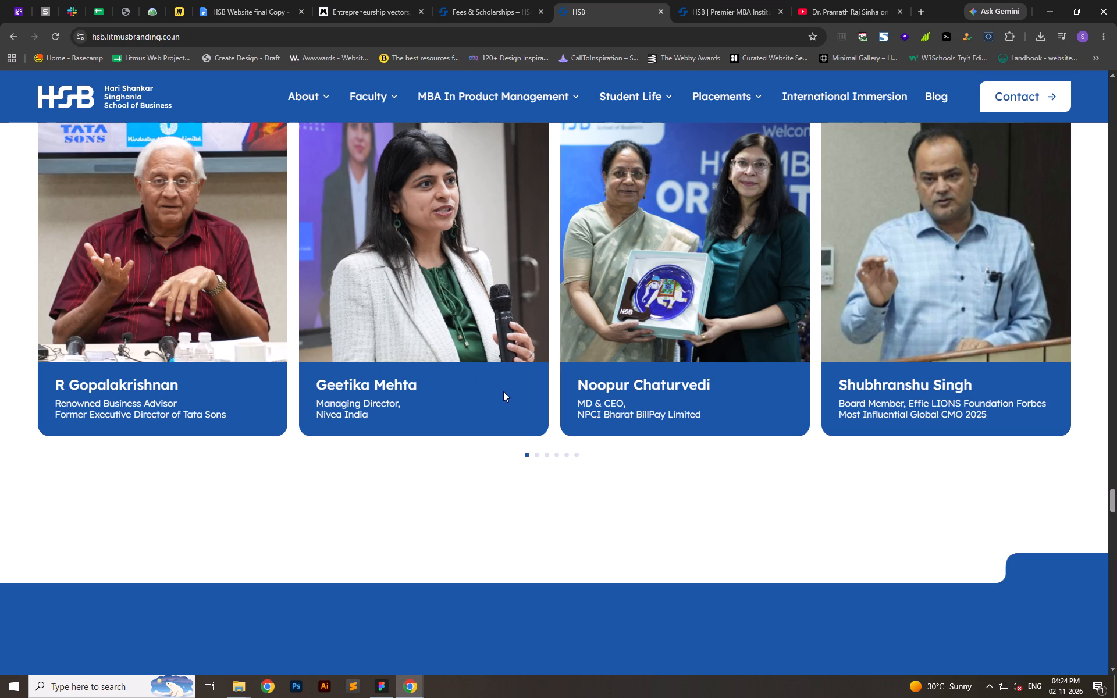
Review the yearly fee table and its notes on the staging site's Fees & Scholarships page.
click(468, 1)
scroll(854, 627, down, 6)
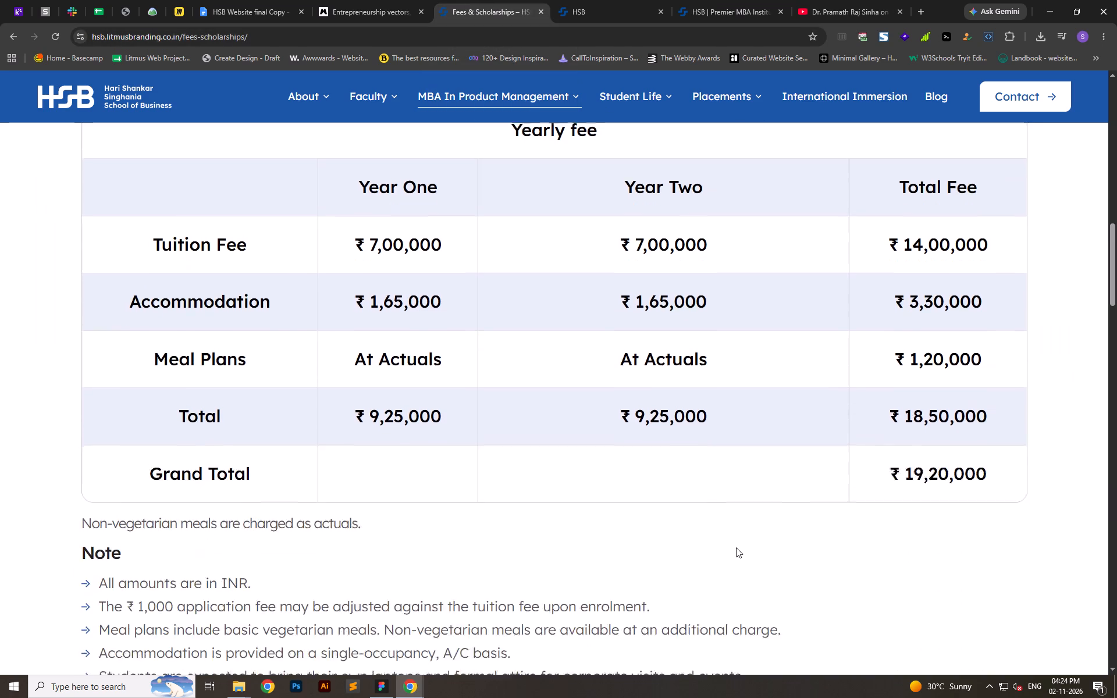
scroll(745, 464, up, 5)
Close the YouTube video about HSB's future-focused curriculum.
click(879, 0)
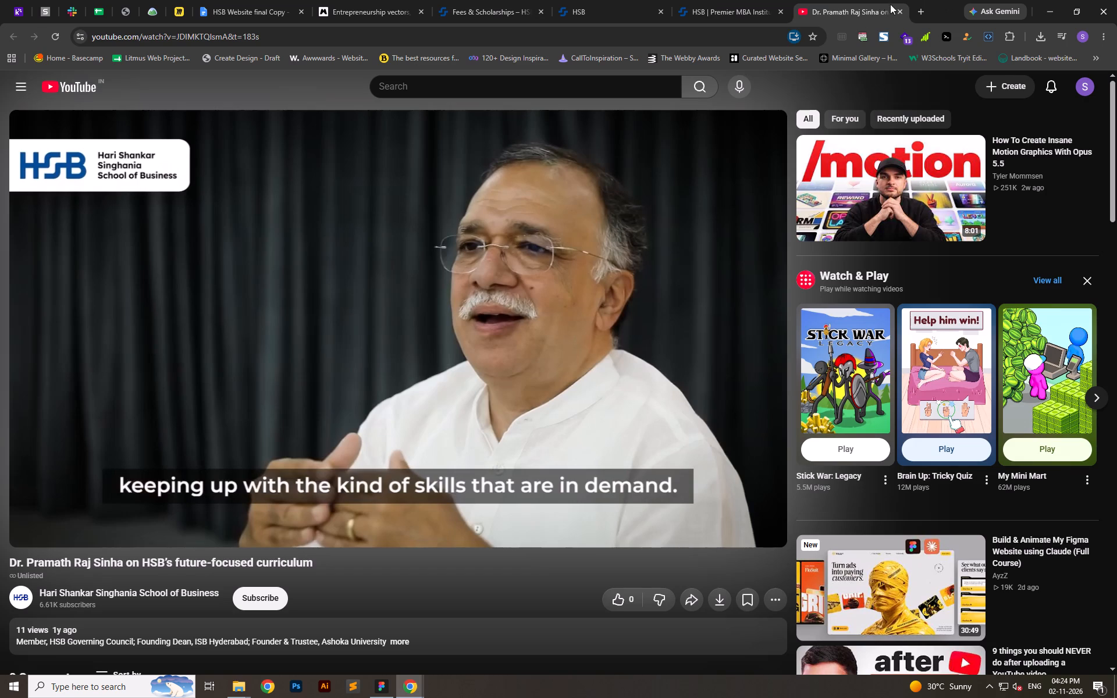
click(896, 10)
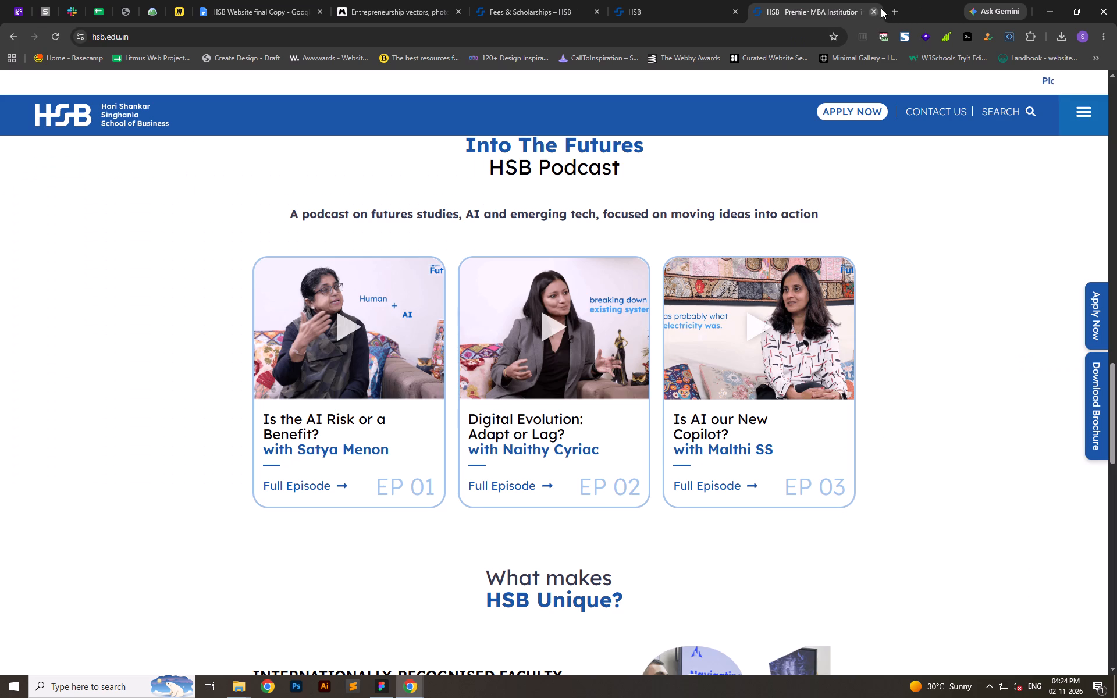
Look over the "What makes HSB Unique?" section on the live HSB website and open its Faculty & Research page.
scroll(518, 331, down, 6)
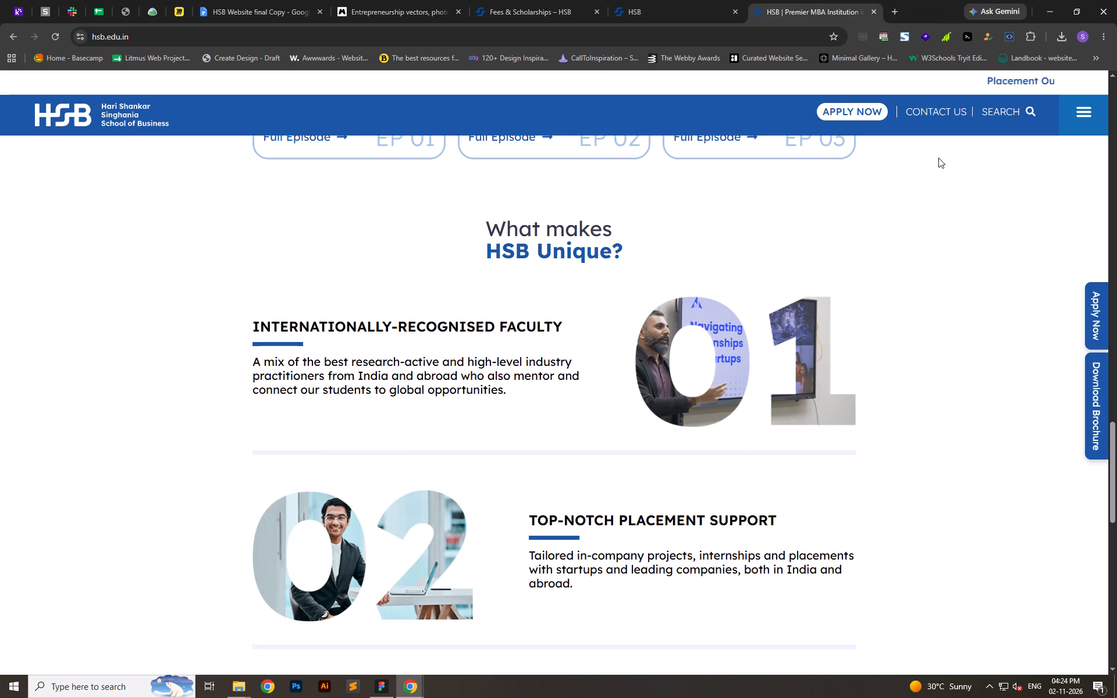
click(1075, 112)
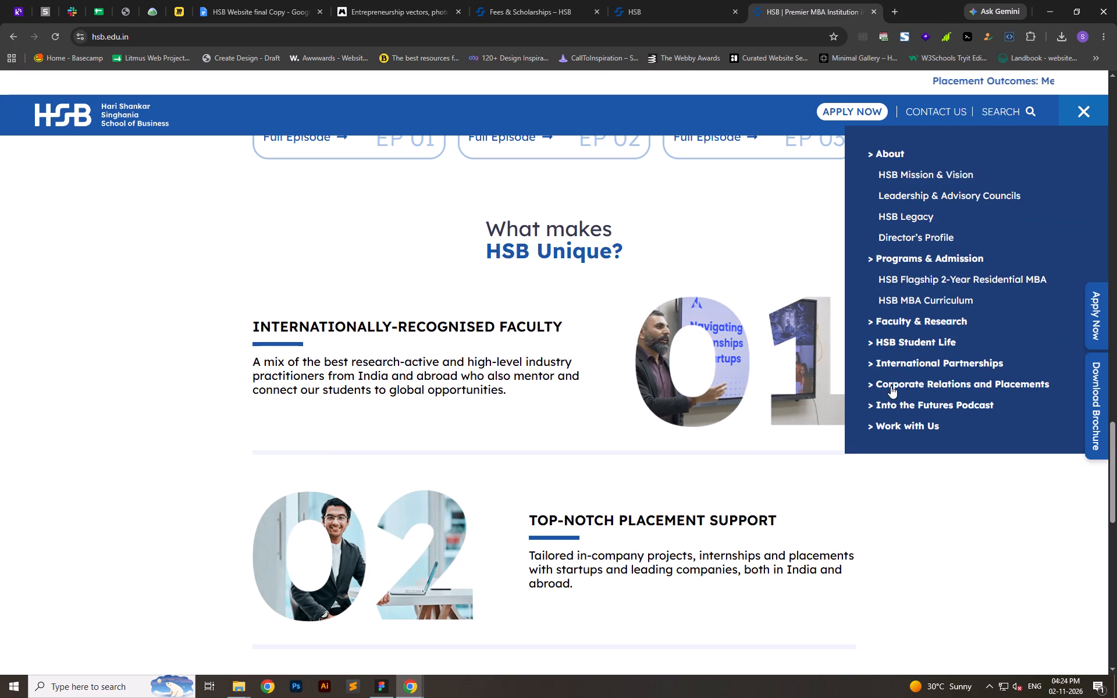
click(871, 320)
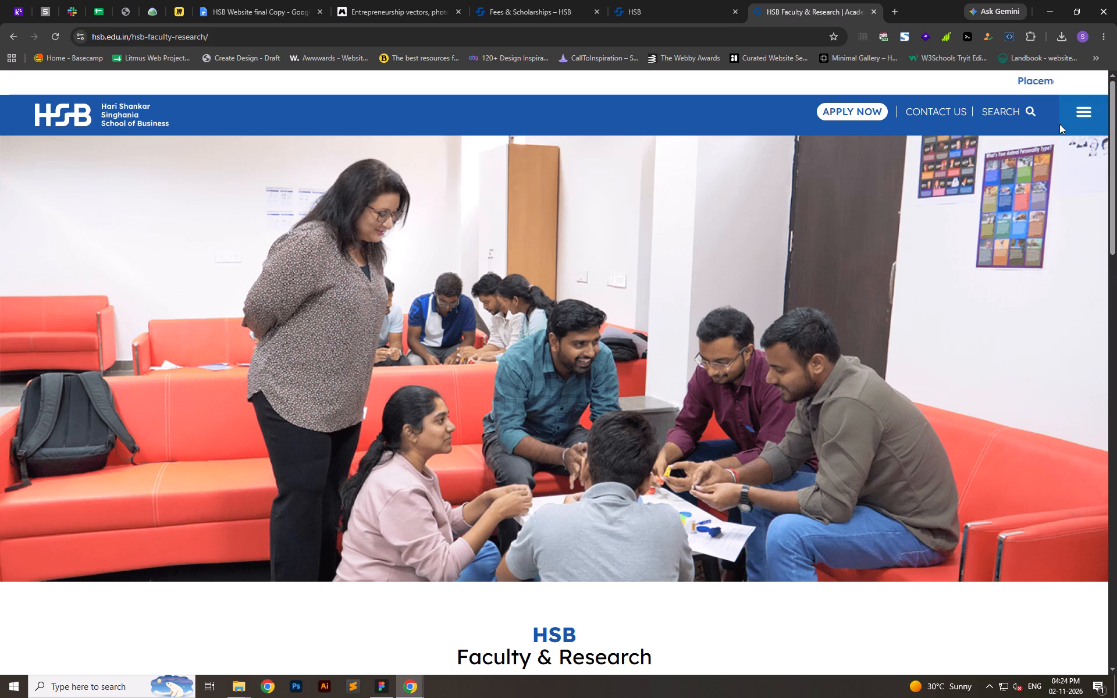
Open the live site's HSB MBA Curriculum page and examine it from the academic calendar down to the footer.
click(1079, 113)
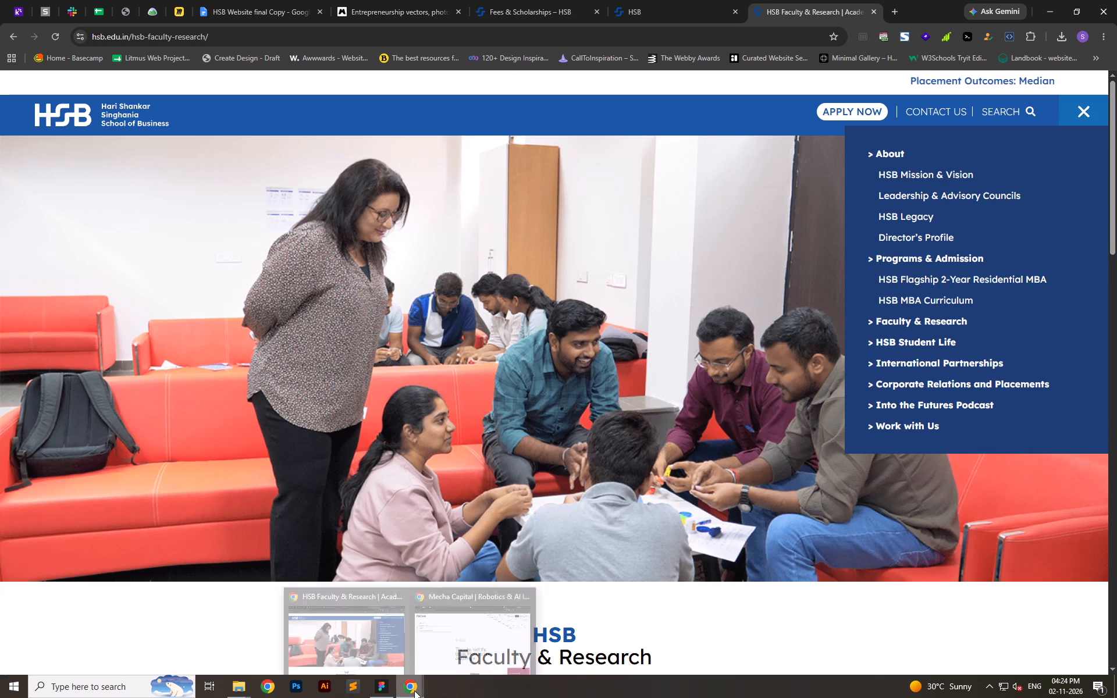
click(347, 635)
click(663, 602)
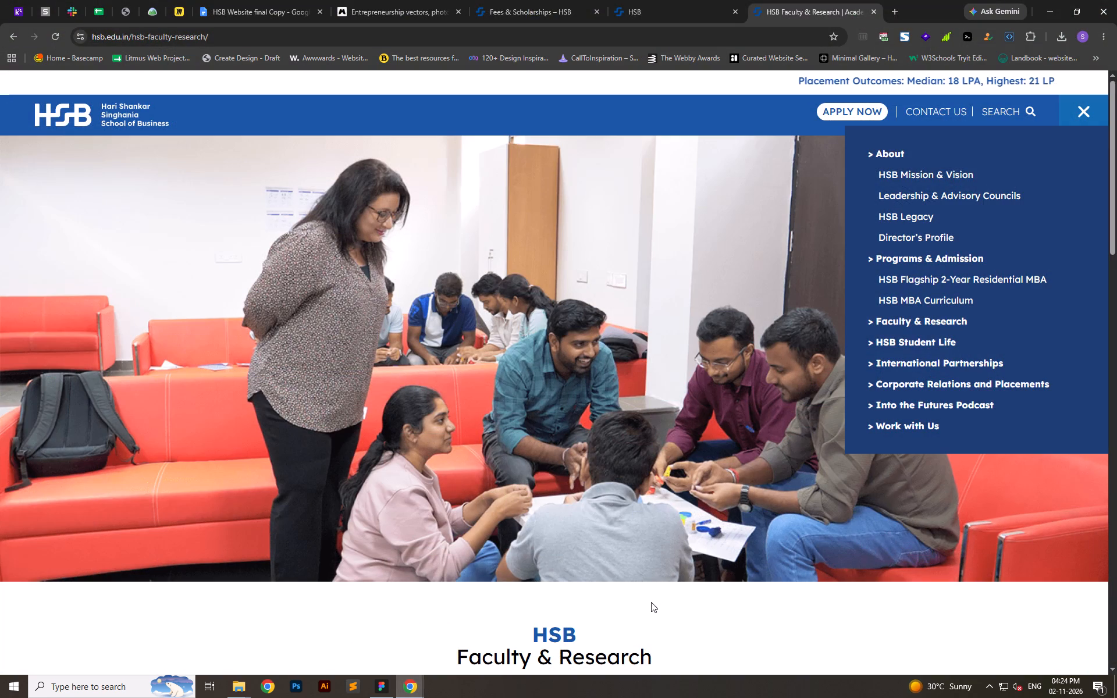
click(934, 305)
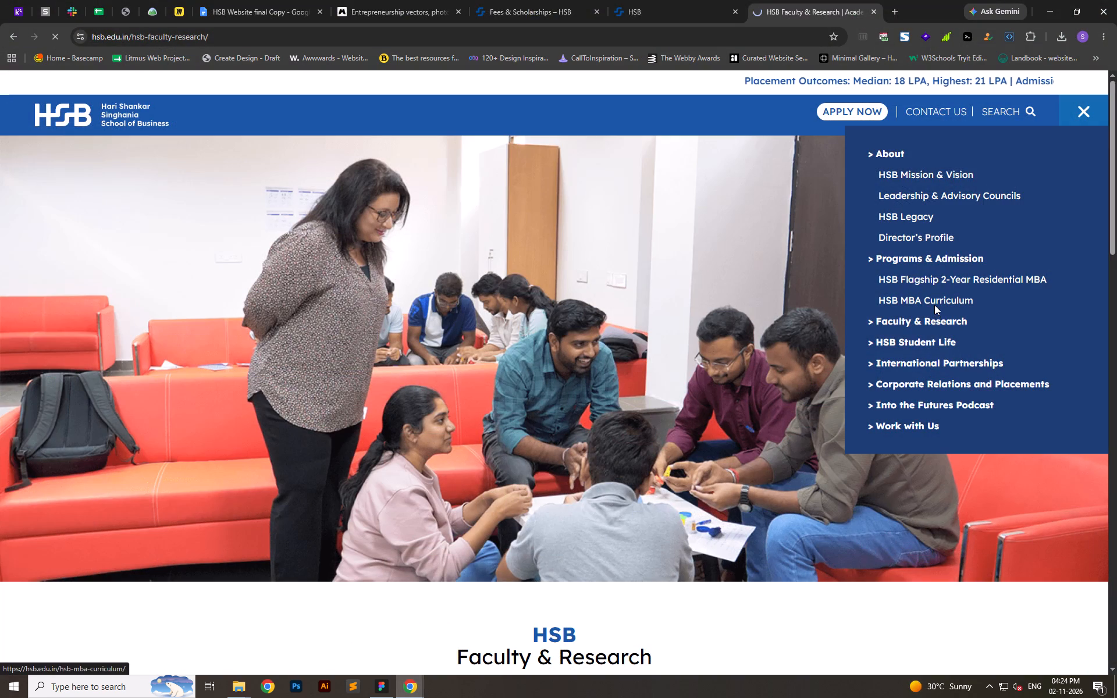
scroll(666, 357, down, 7)
scroll(633, 375, down, 17)
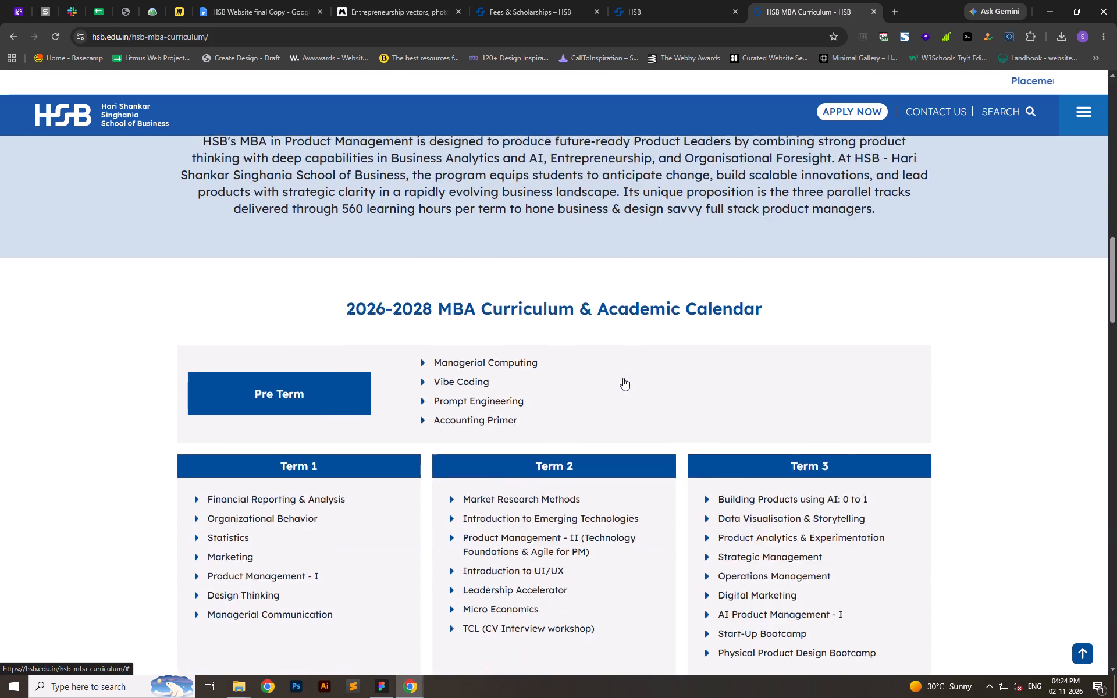
scroll(622, 378, down, 10)
scroll(614, 374, up, 1)
scroll(614, 374, down, 15)
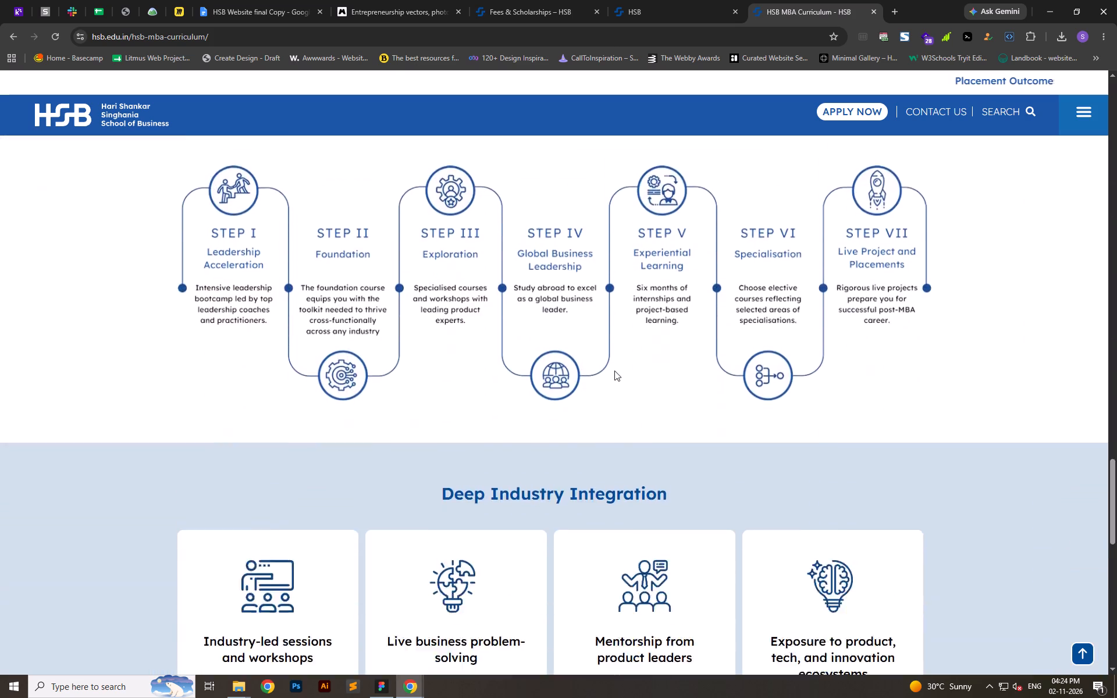
scroll(614, 371, down, 4)
scroll(614, 371, up, 1)
scroll(614, 371, down, 18)
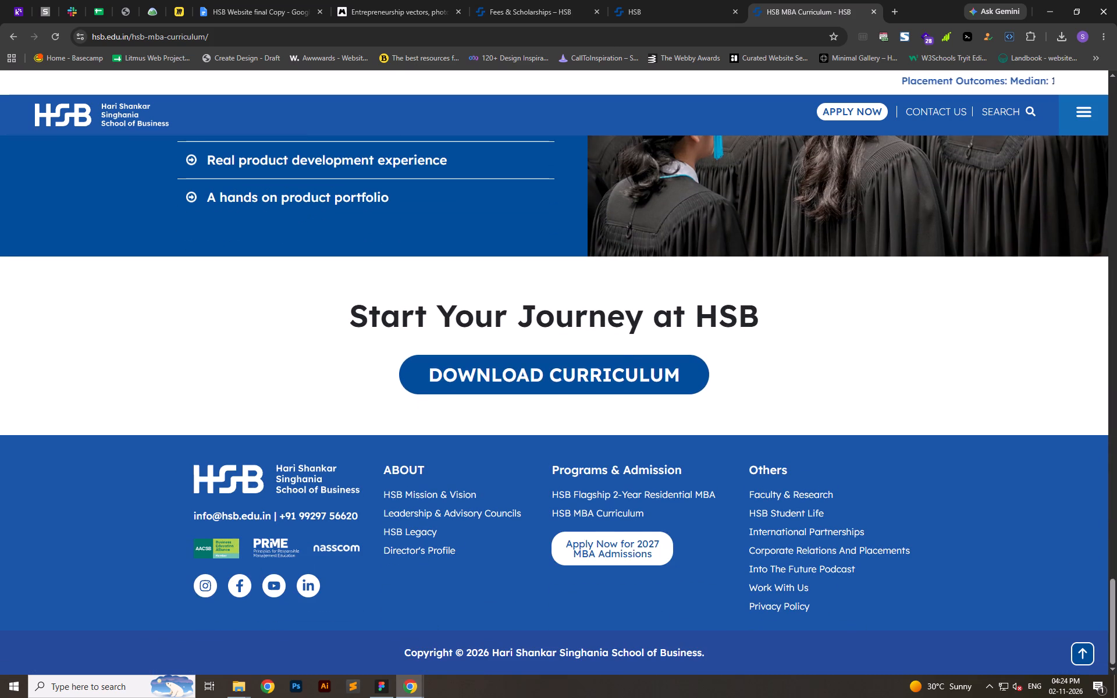
Open the live site's HSB Flagship 2-Year Residential MBA page and examine it down to the fee structure table and notes.
click(1088, 121)
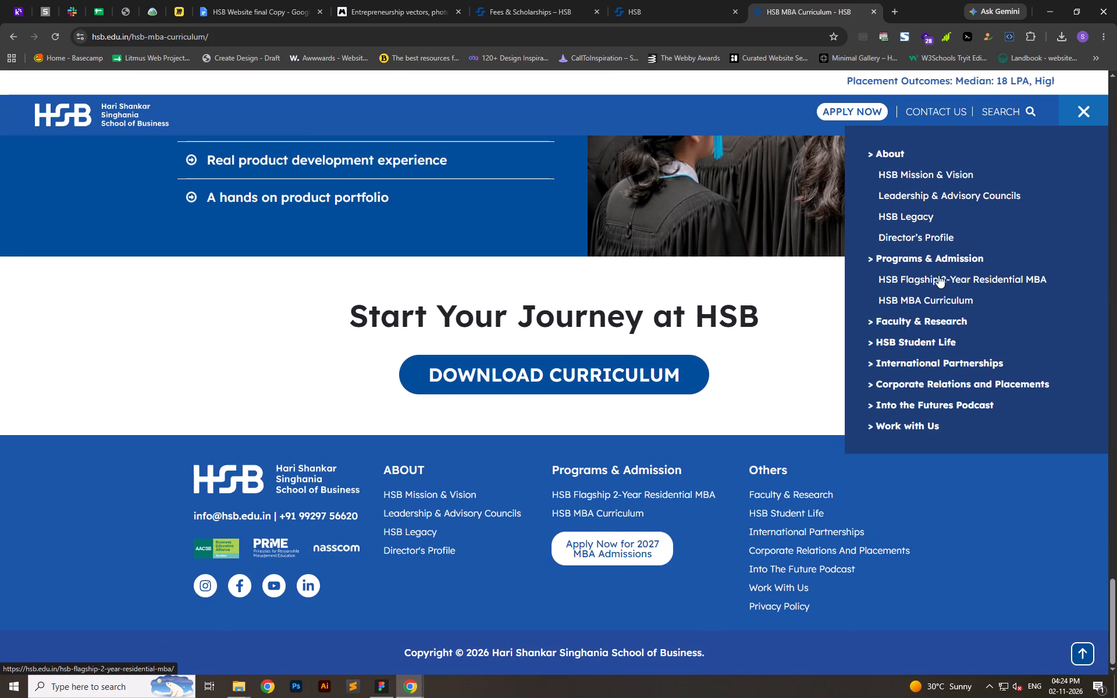
click(938, 275)
scroll(609, 339, down, 20)
scroll(609, 339, down, 3)
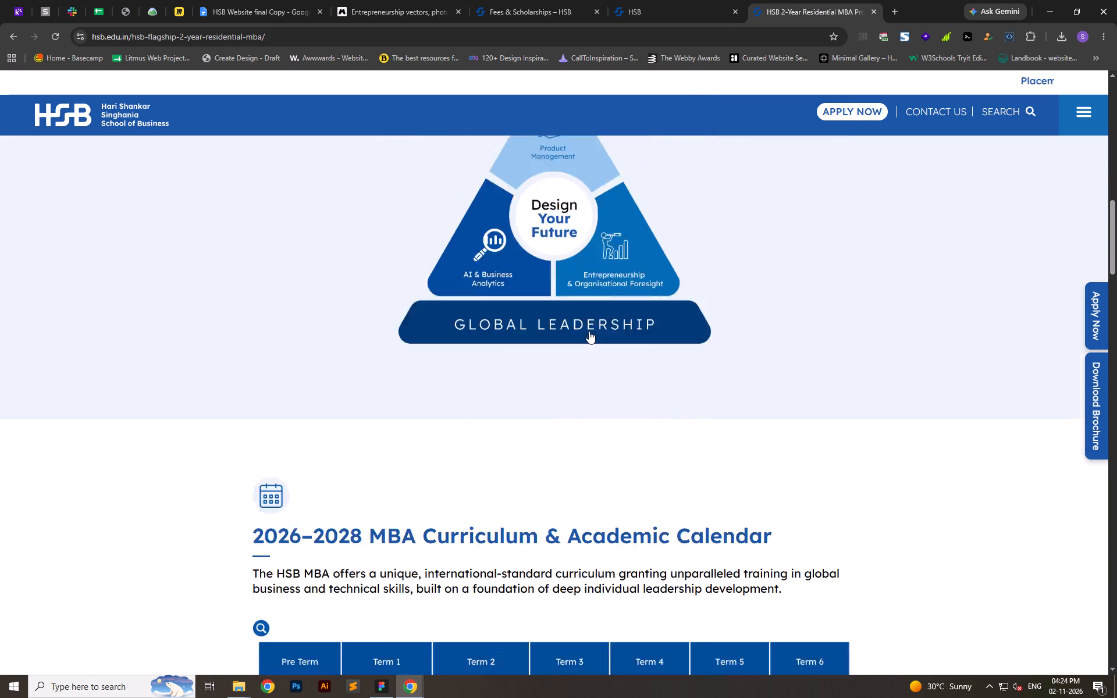
scroll(589, 331, down, 10)
scroll(589, 317, up, 7)
scroll(589, 317, down, 14)
scroll(588, 317, down, 9)
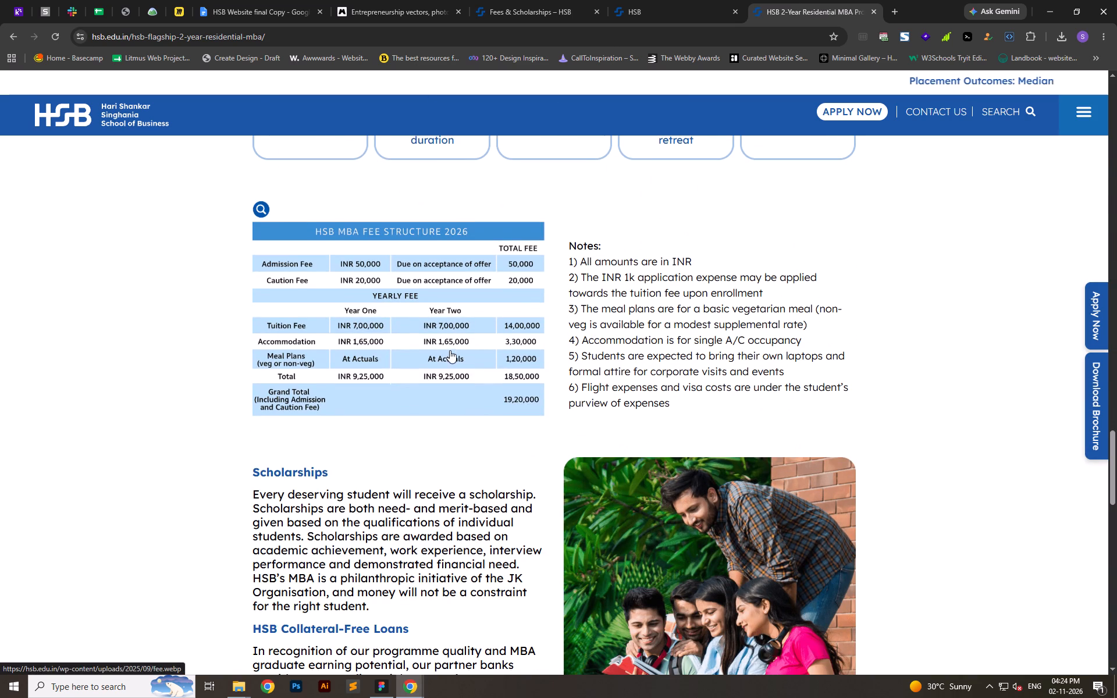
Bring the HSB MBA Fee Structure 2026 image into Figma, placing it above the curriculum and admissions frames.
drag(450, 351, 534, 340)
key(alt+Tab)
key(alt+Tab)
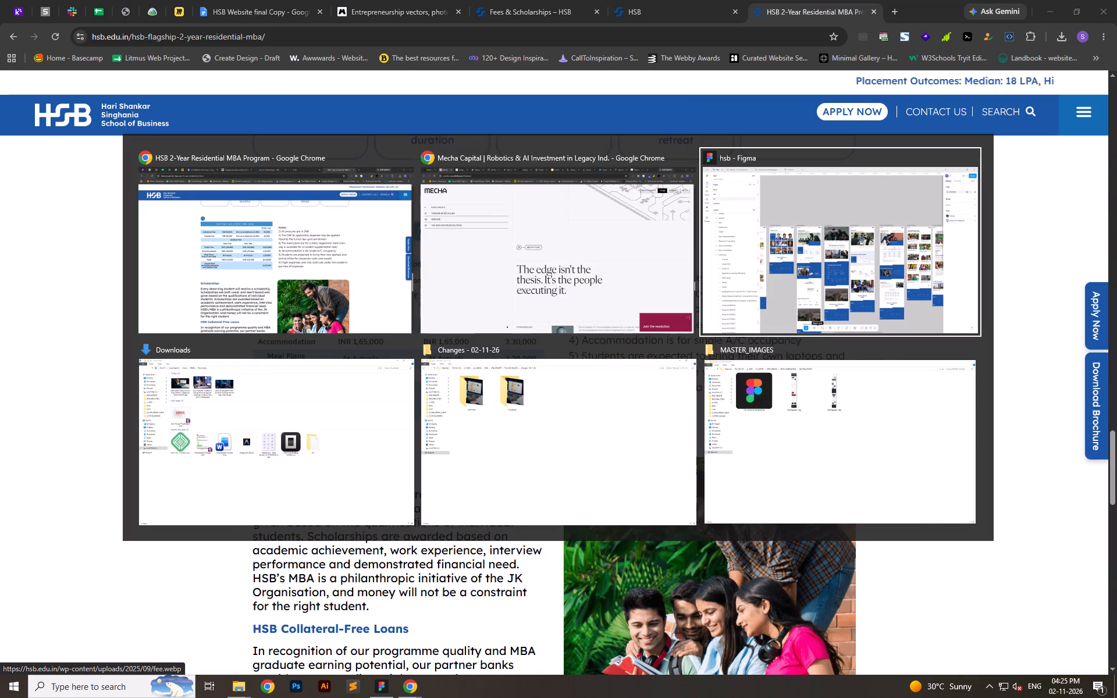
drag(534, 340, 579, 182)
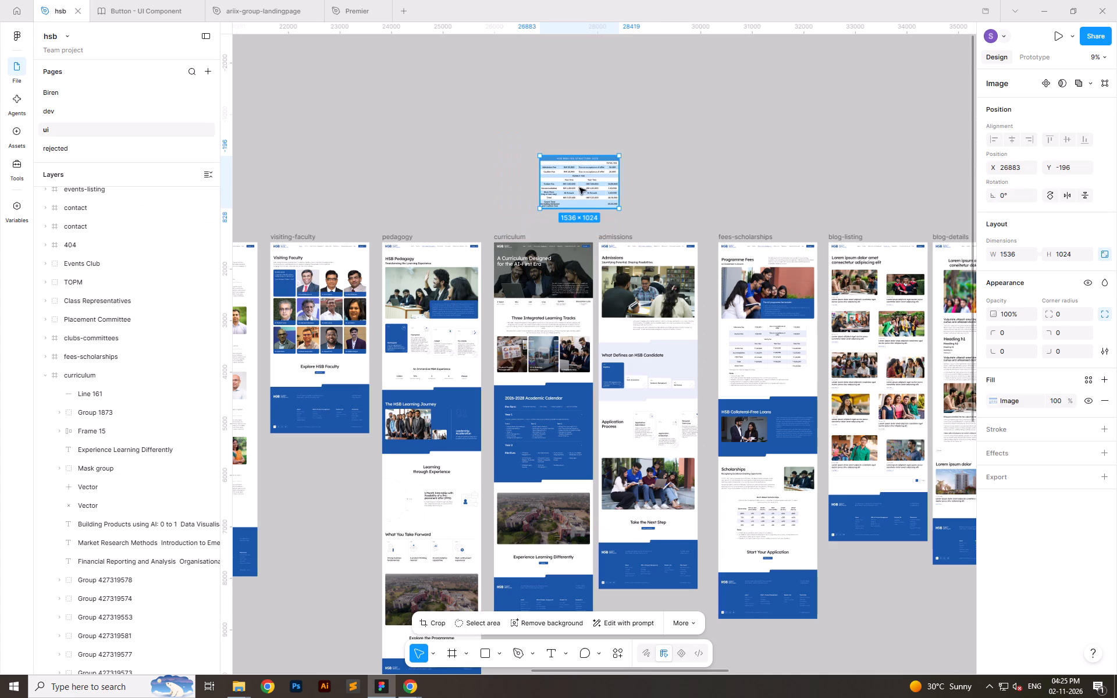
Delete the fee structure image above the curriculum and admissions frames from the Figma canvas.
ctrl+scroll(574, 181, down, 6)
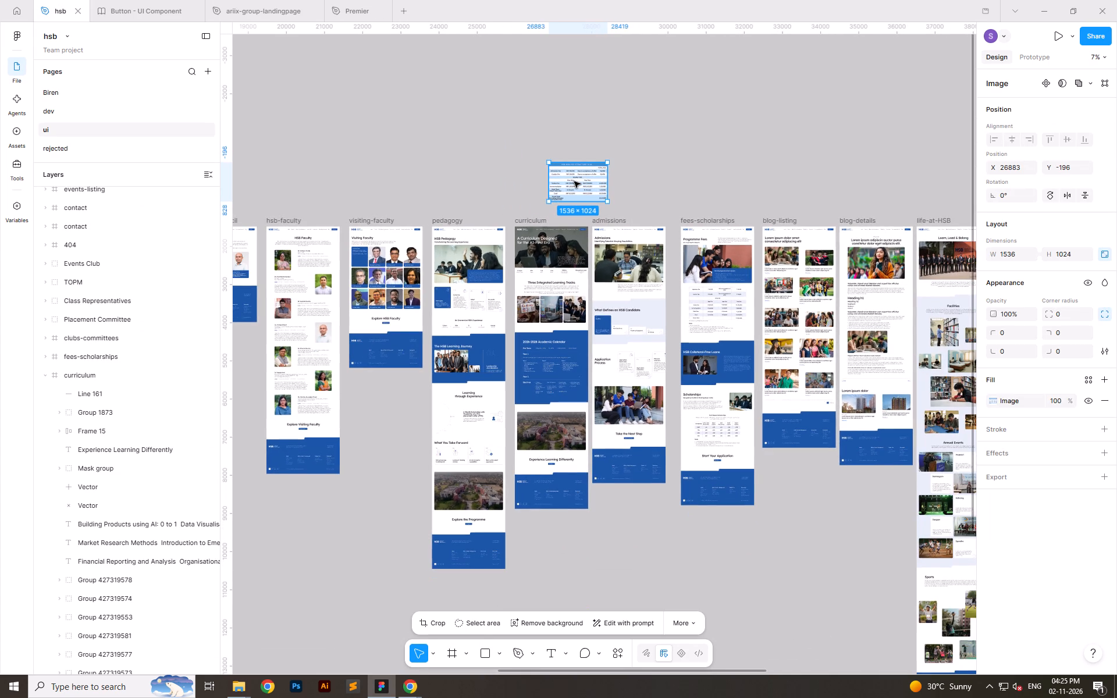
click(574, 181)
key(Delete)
Find the fees-scholarships frame on the Figma canvas and examine its fee table and notes.
key(alt+Tab)
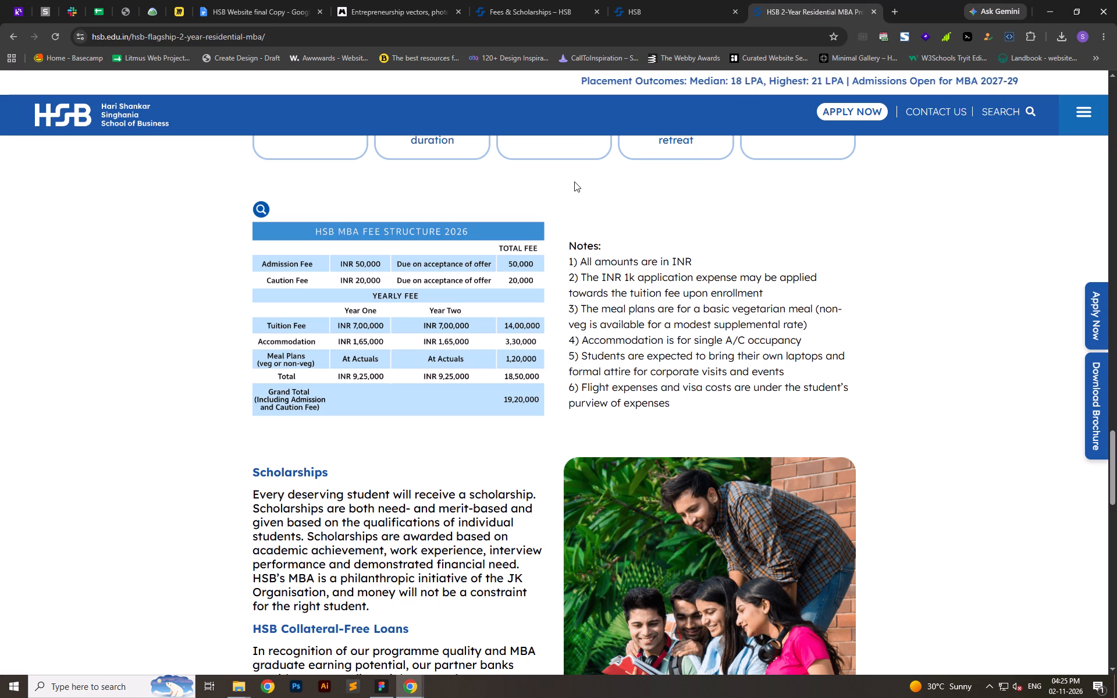
click(393, 696)
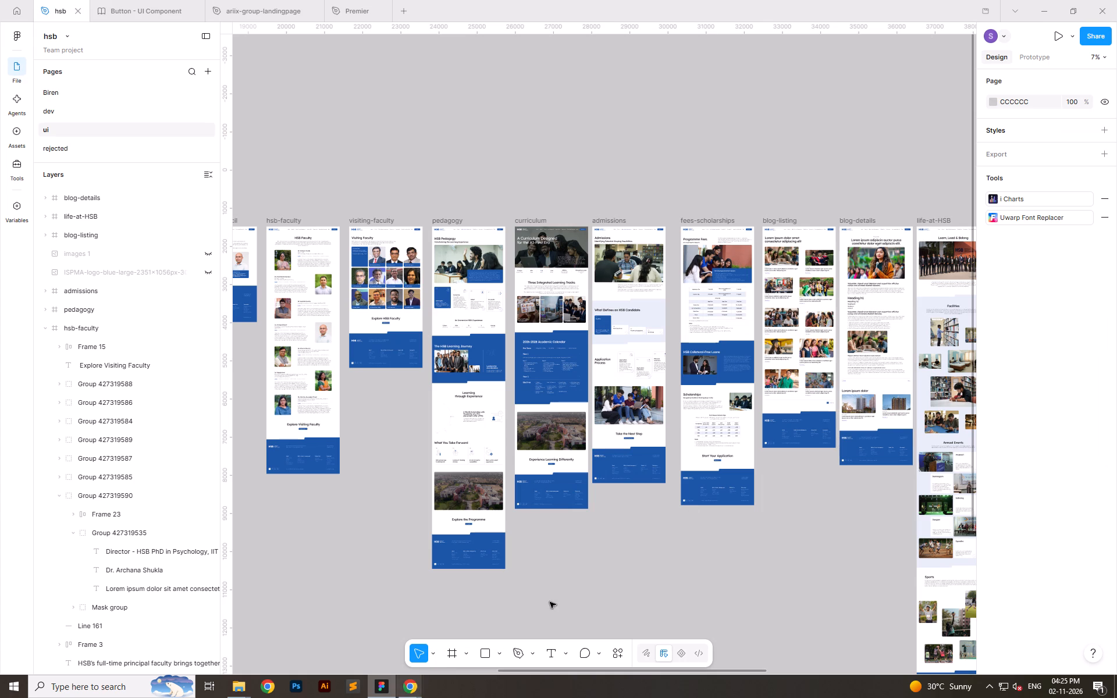
key(space)
key(space)
key(space)
key(space)
key(space)
key(space)
key(space)
key(space)
key(space)
key(space)
key(space)
key(space)
key(space)
key(space)
key(space)
key(space)
key(space)
key(space)
key(space)
key(space)
drag(864, 500, 531, 444)
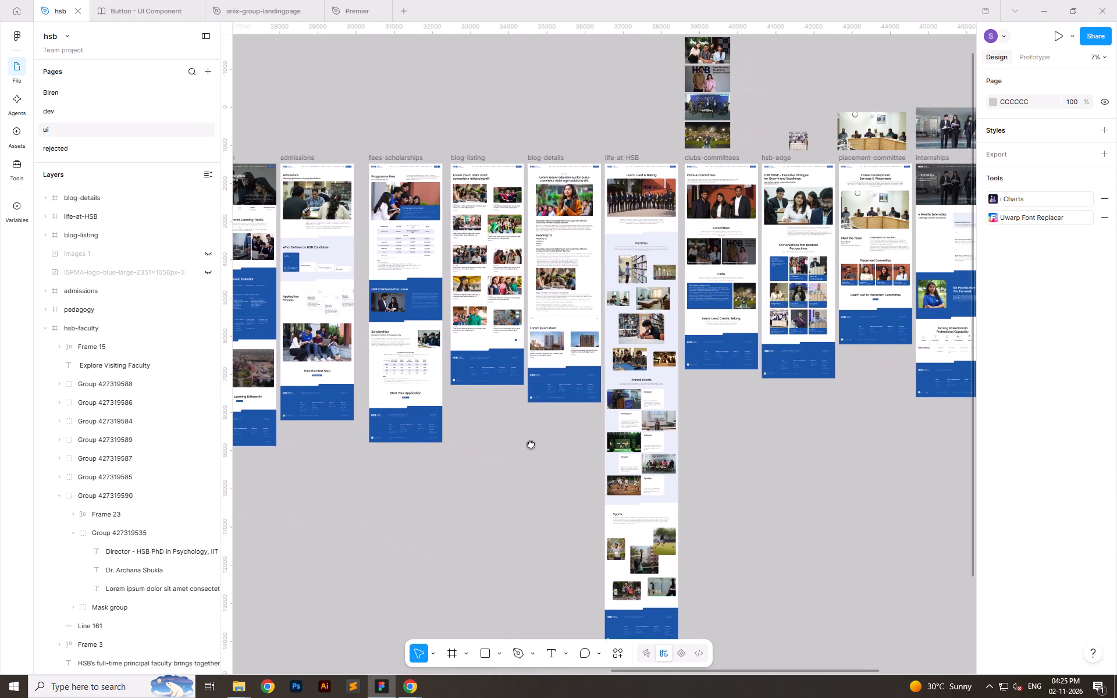
drag(531, 444, 570, 485)
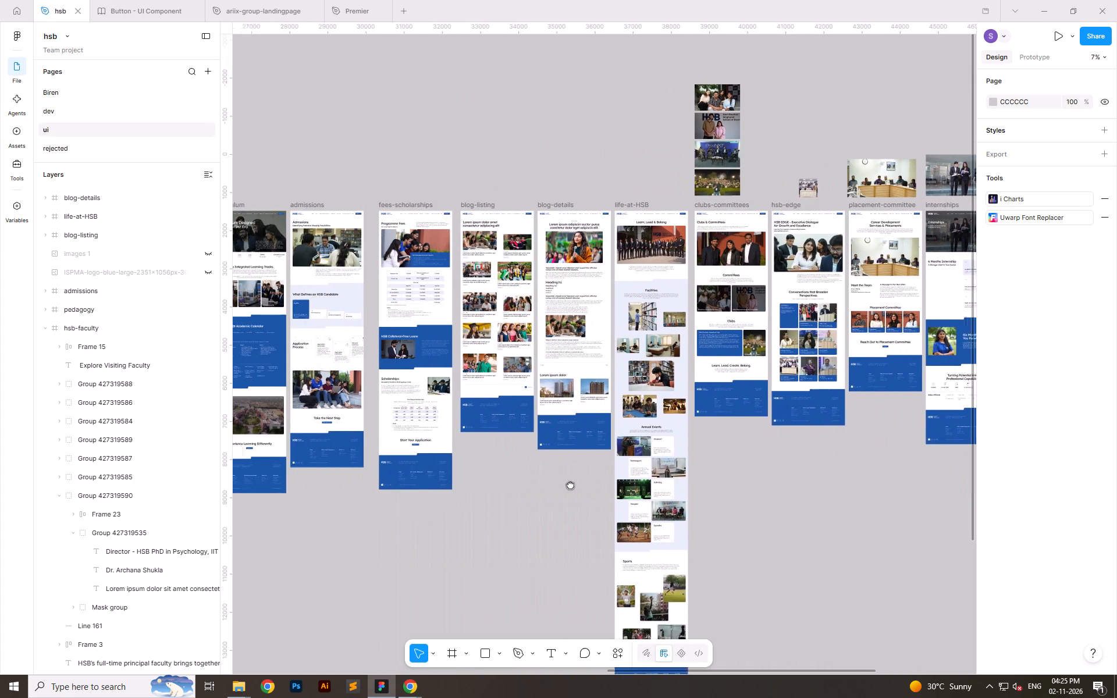
drag(570, 485, 899, 485)
drag(336, 507, 831, 473)
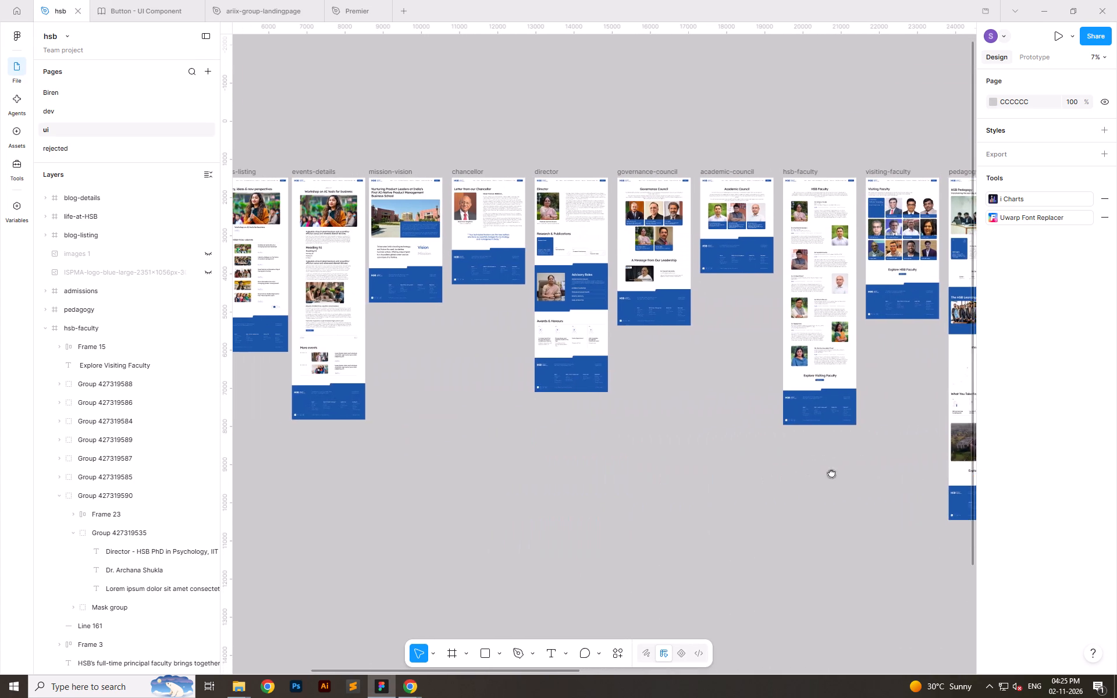
drag(831, 473, 906, 473)
drag(418, 473, 338, 464)
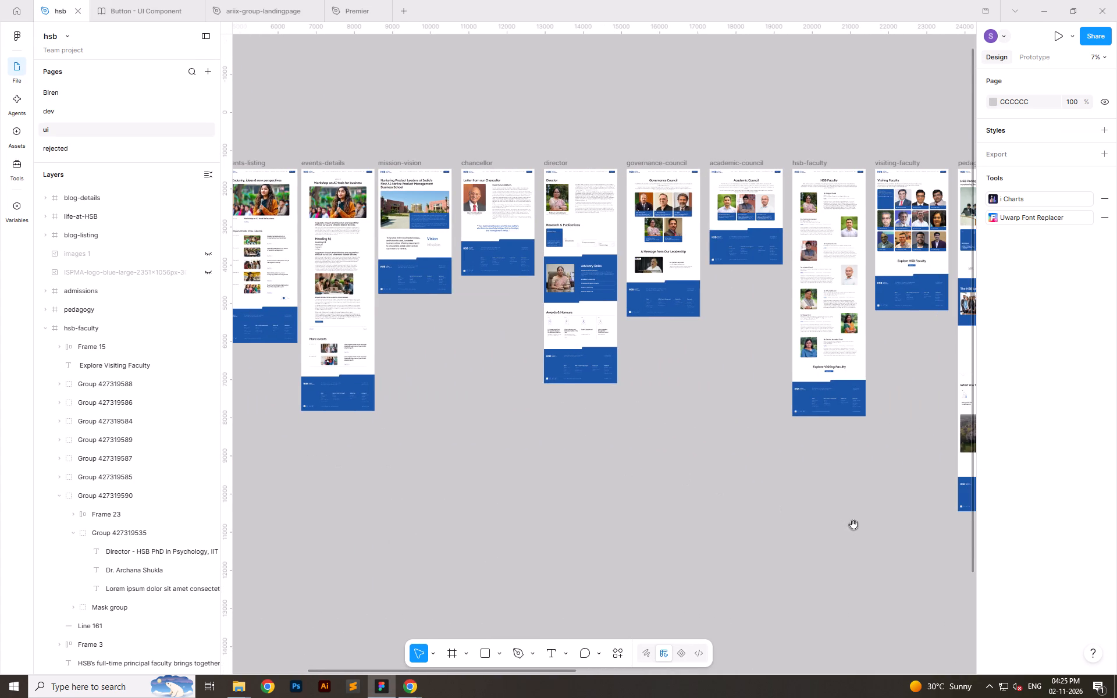
drag(849, 526, 466, 499)
drag(821, 540, 636, 525)
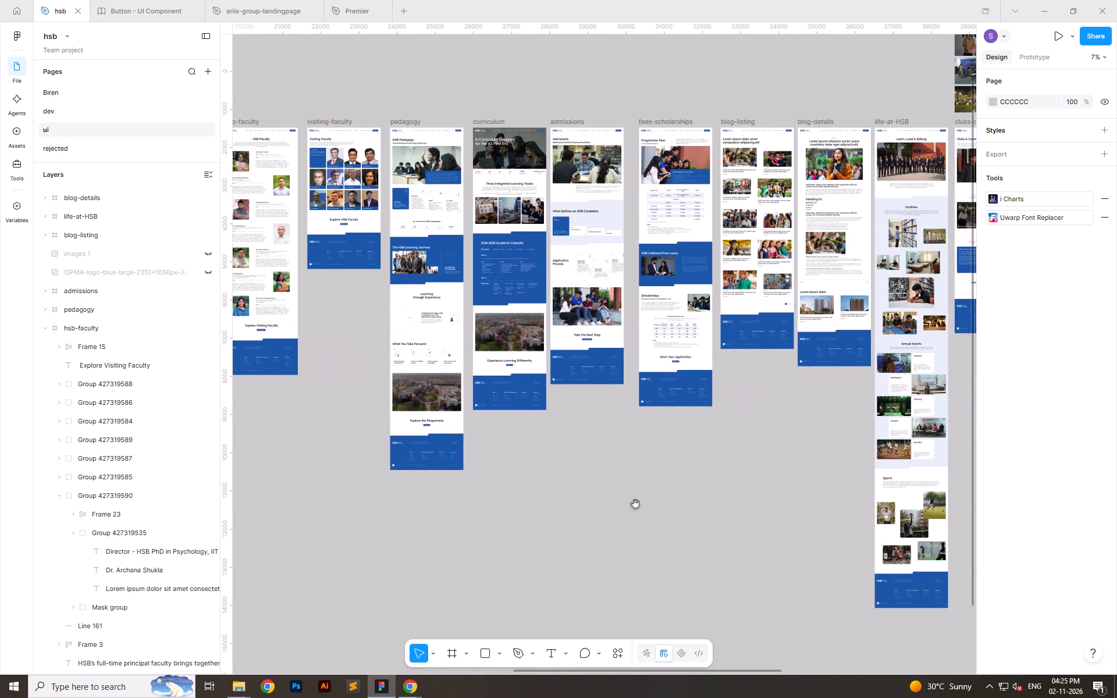
ctrl+scroll(705, 340, up, 13)
ctrl+scroll(666, 321, down, 6)
ctrl+scroll(660, 376, down, 2)
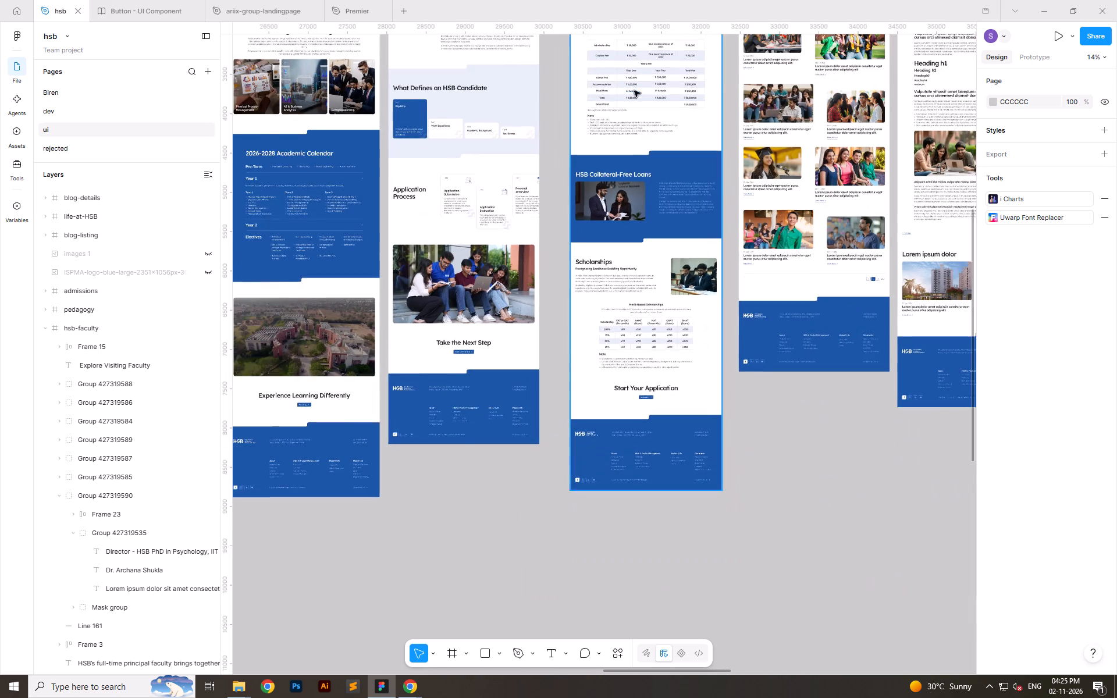
ctrl+scroll(631, 70, up, 12)
ctrl+scroll(581, 272, down, 6)
ctrl+scroll(812, 236, up, 5)
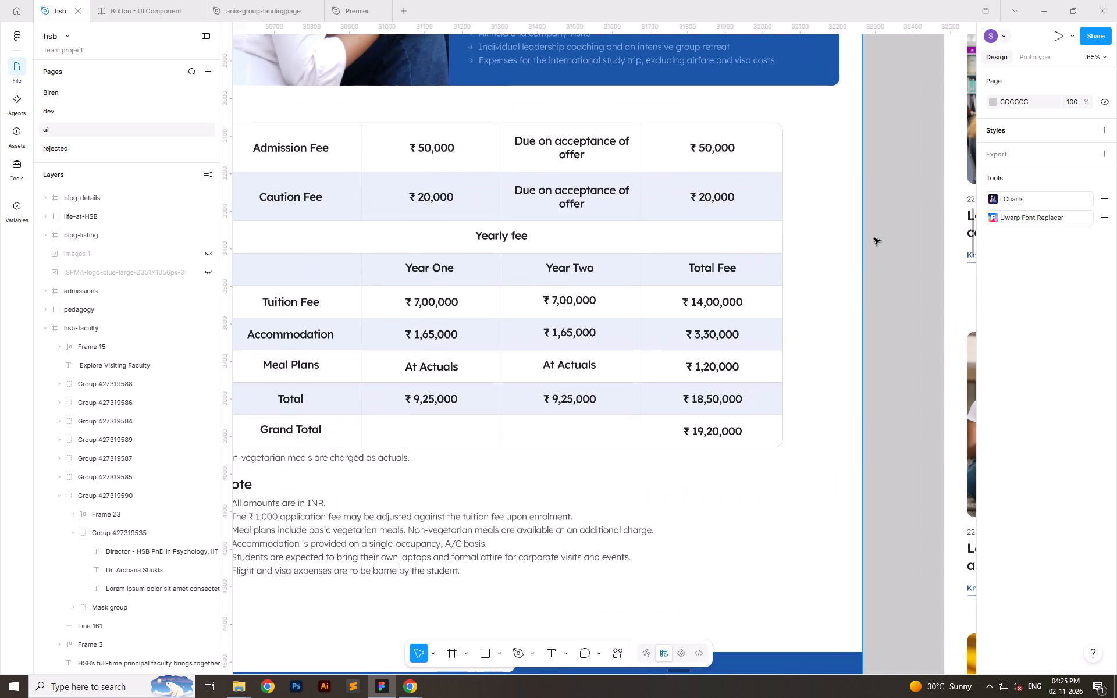
ctrl+scroll(785, 286, down, 6)
ctrl+scroll(678, 277, up, 4)
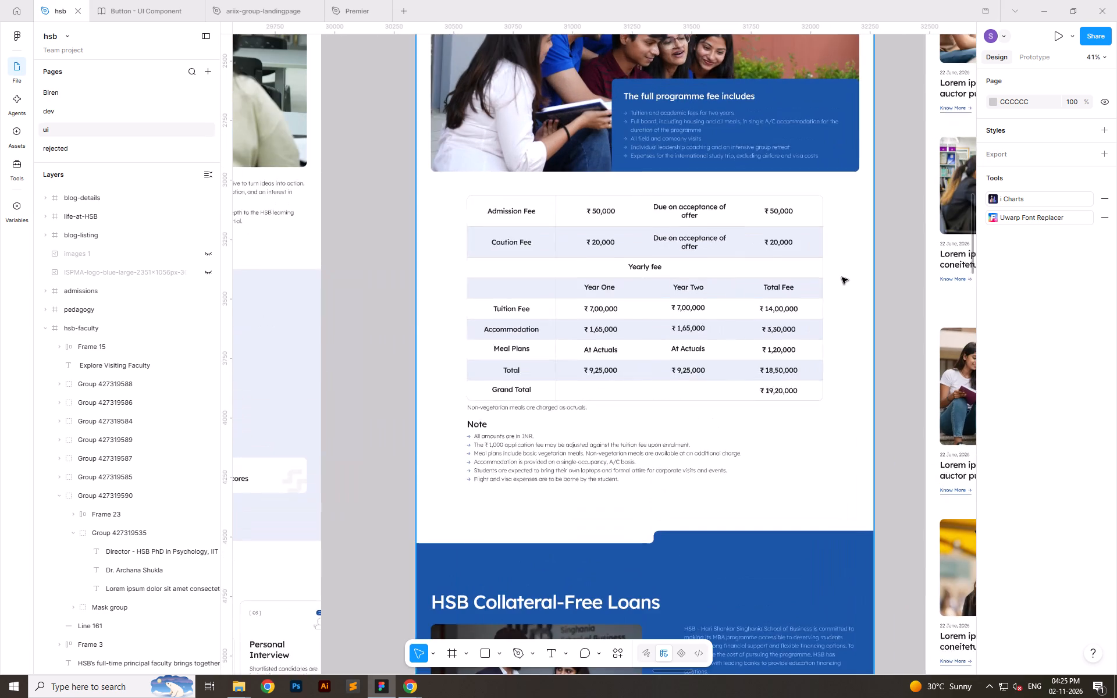
ctrl+scroll(847, 277, up, 3)
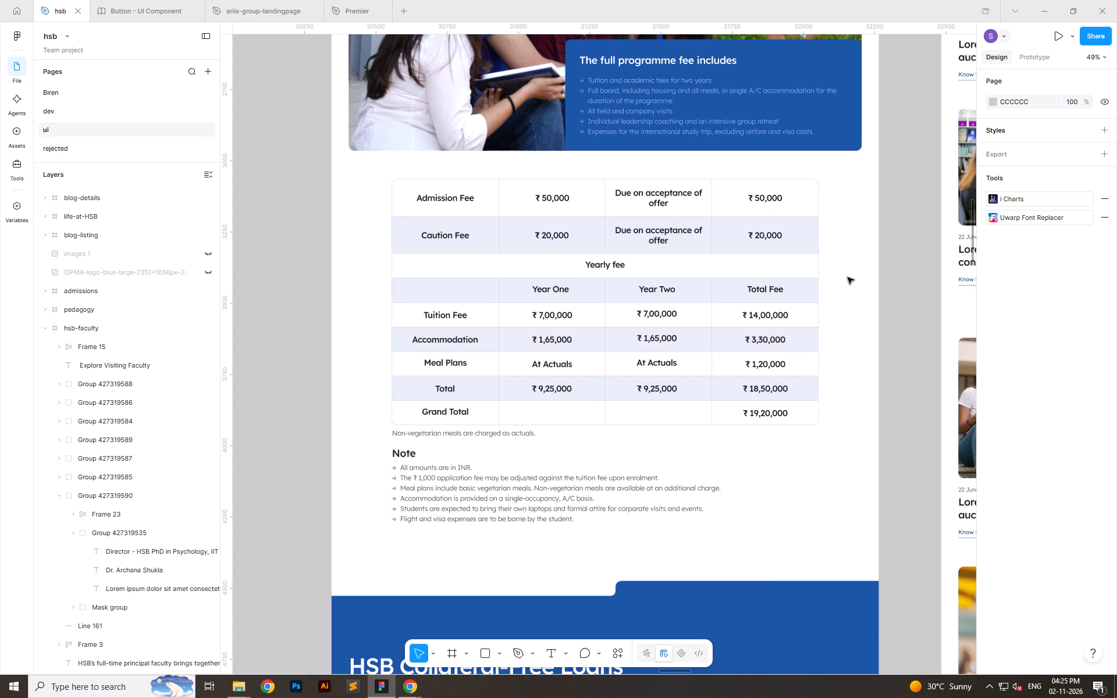
key(Return)
Compare the fee table on the staging Fees & Scholarships page, especially its second row, with the Figma design.
key(alt+Tab)
click(654, 0)
click(571, 0)
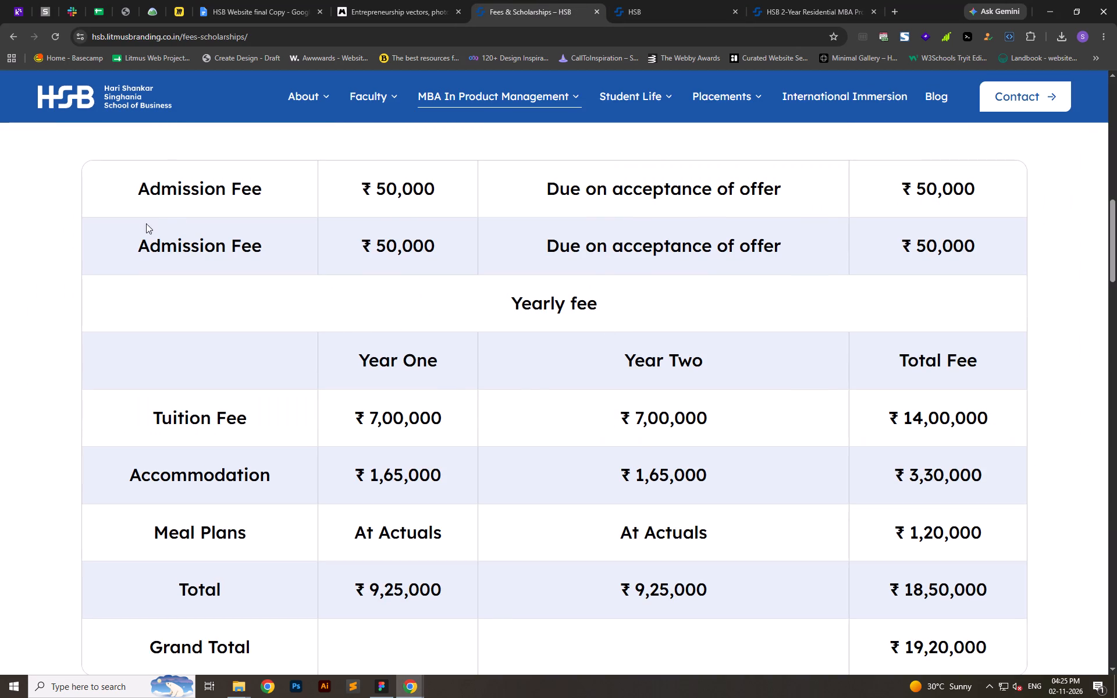
drag(138, 238, 1011, 236)
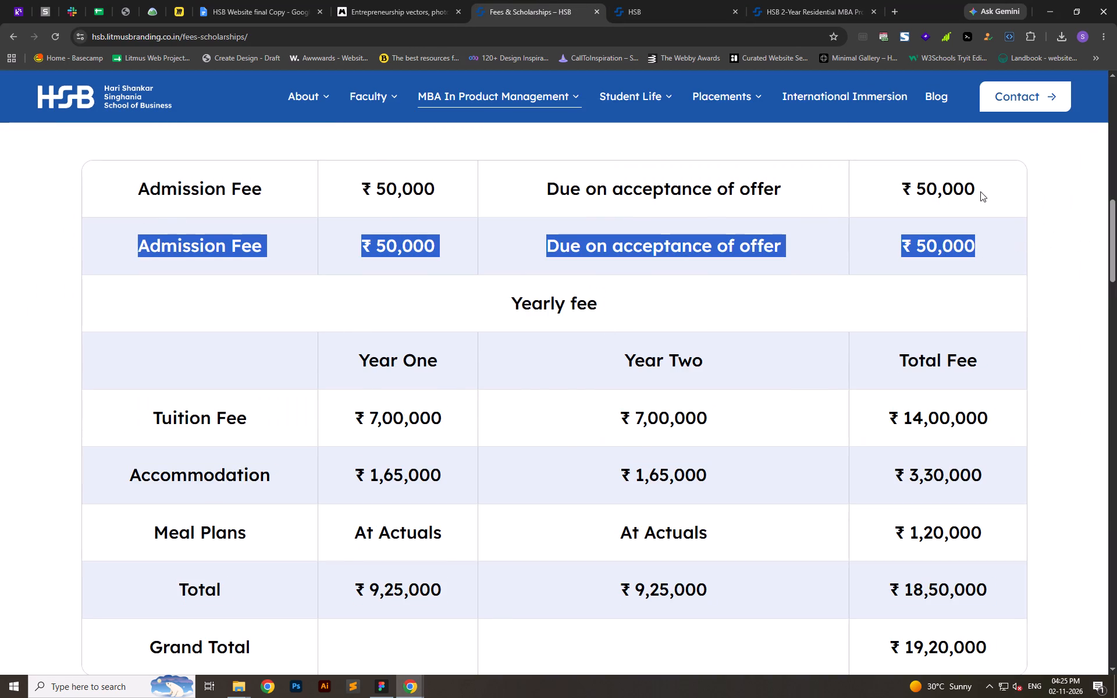
click(988, 258)
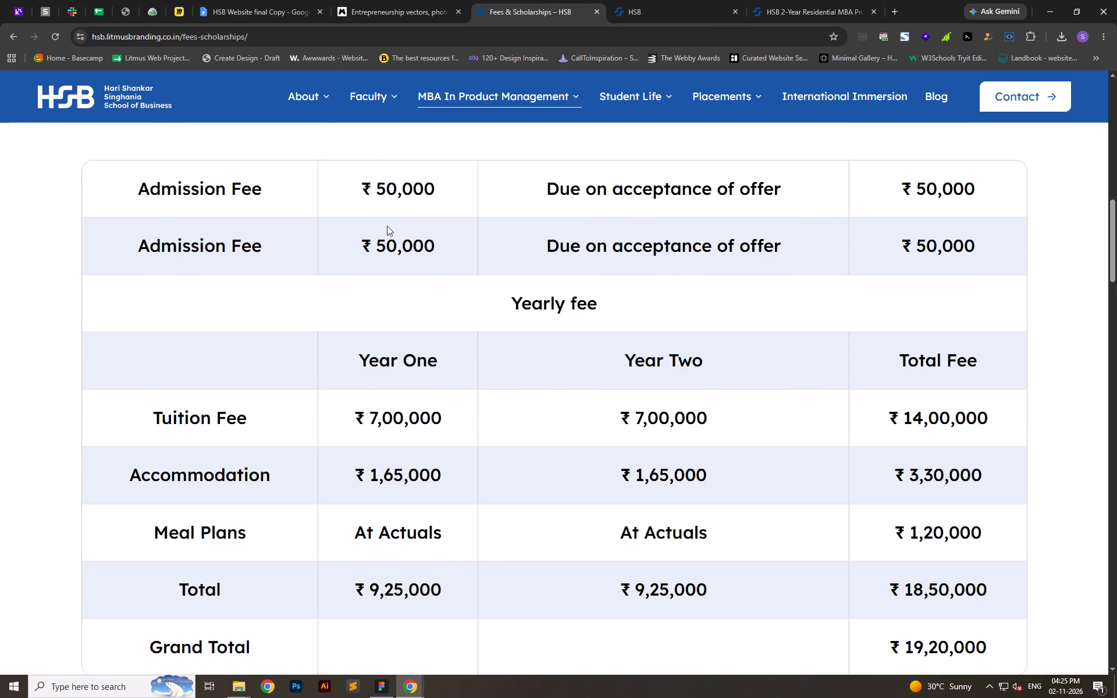
key(alt+Tab)
key(alt+Tab)
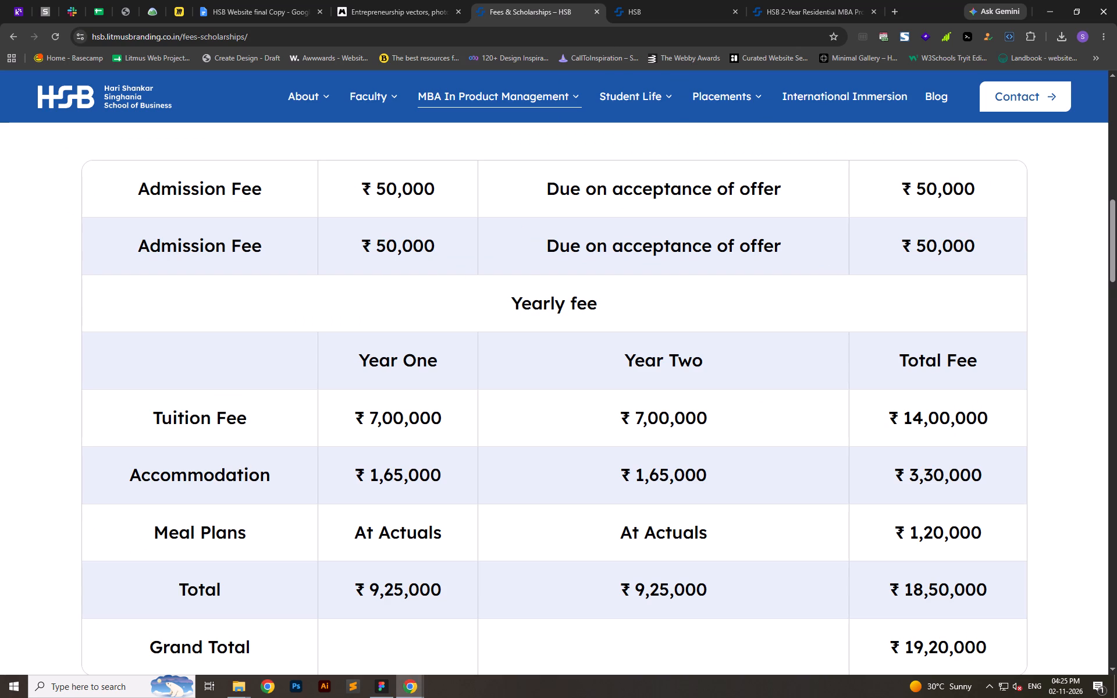
key(alt+Tab)
key(alt+Tab)
key(alt+Tab)
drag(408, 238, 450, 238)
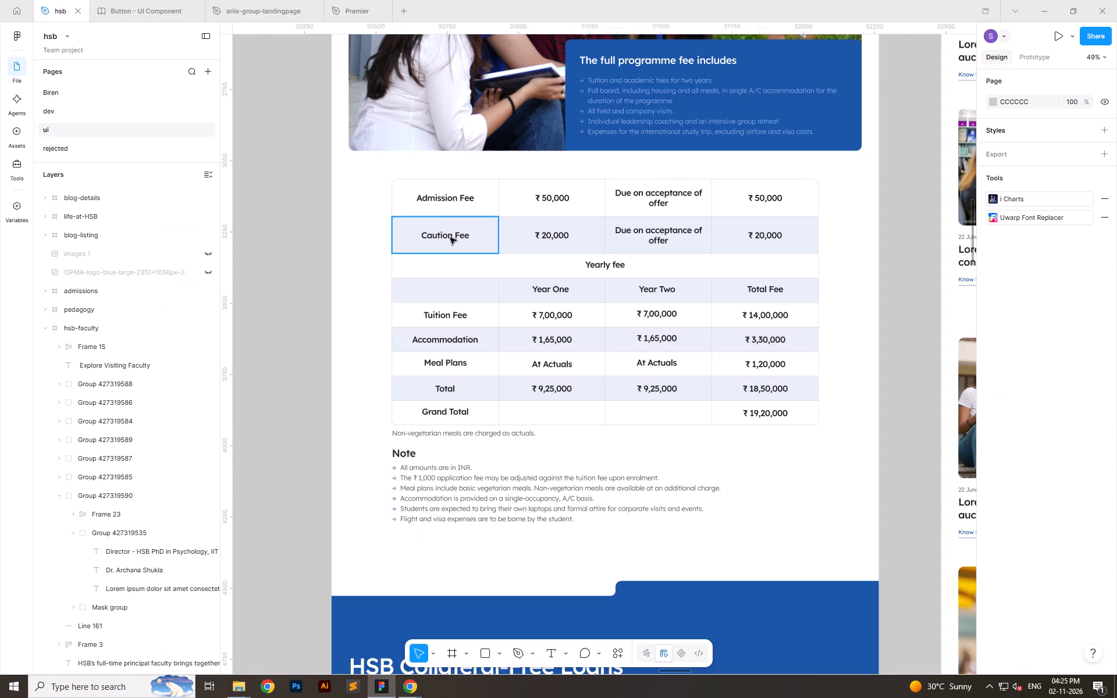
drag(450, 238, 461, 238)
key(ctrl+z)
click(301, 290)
Open the HSB sheet of the Litmus Web Projects Status spreadsheet in Chrome.
key(alt+Tab)
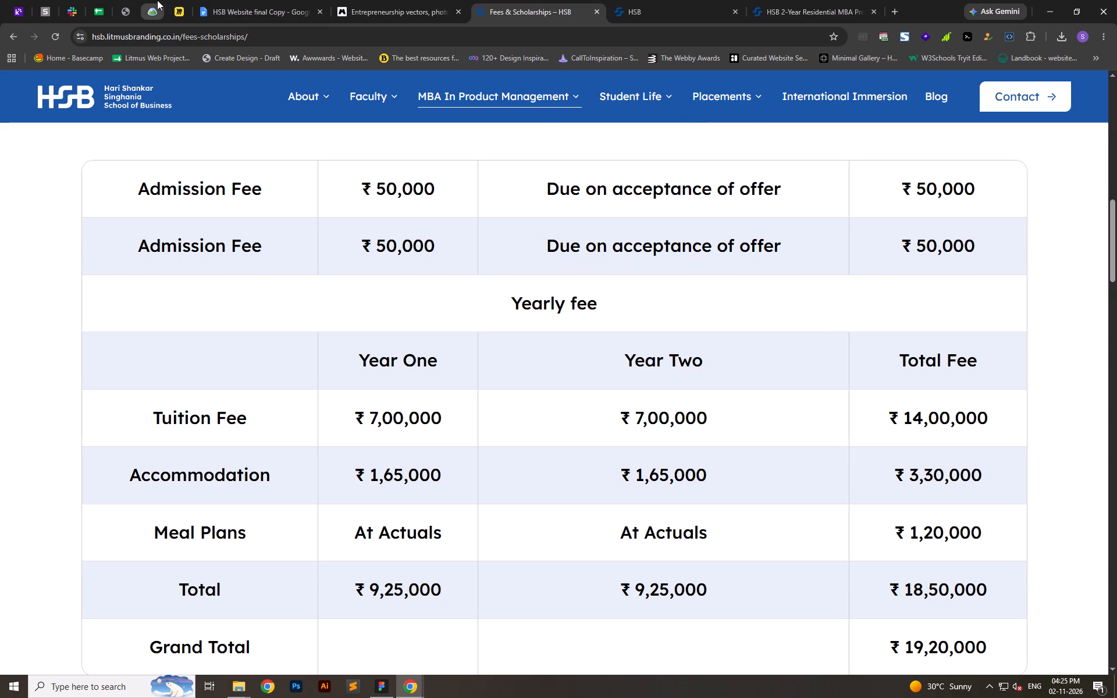
click(77, 1)
click(94, 3)
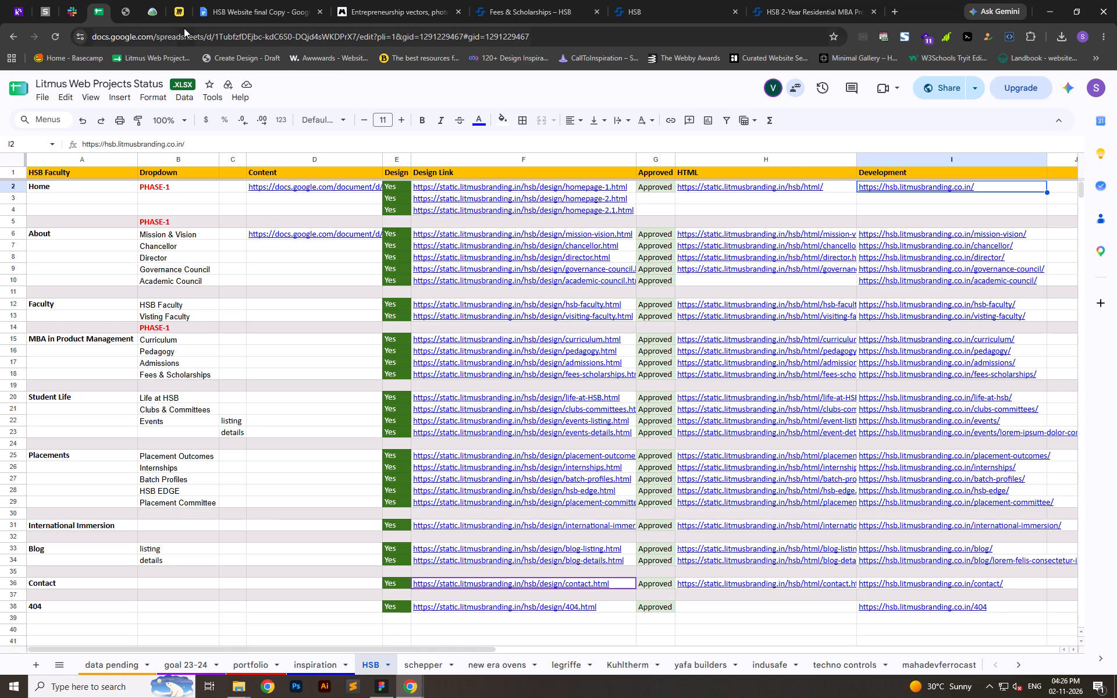
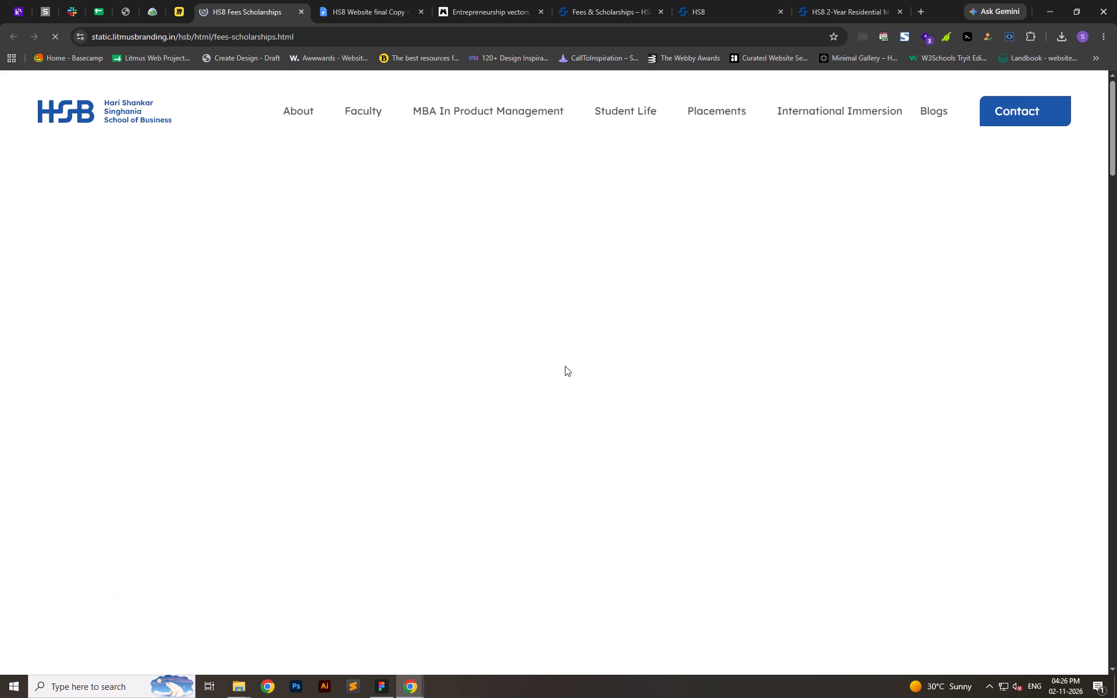
Examine the programme fee inclusions and fee table on the static HTML fees-scholarships page, and close that page.
scroll(568, 364, down, 7)
scroll(555, 362, up, 8)
scroll(555, 362, down, 13)
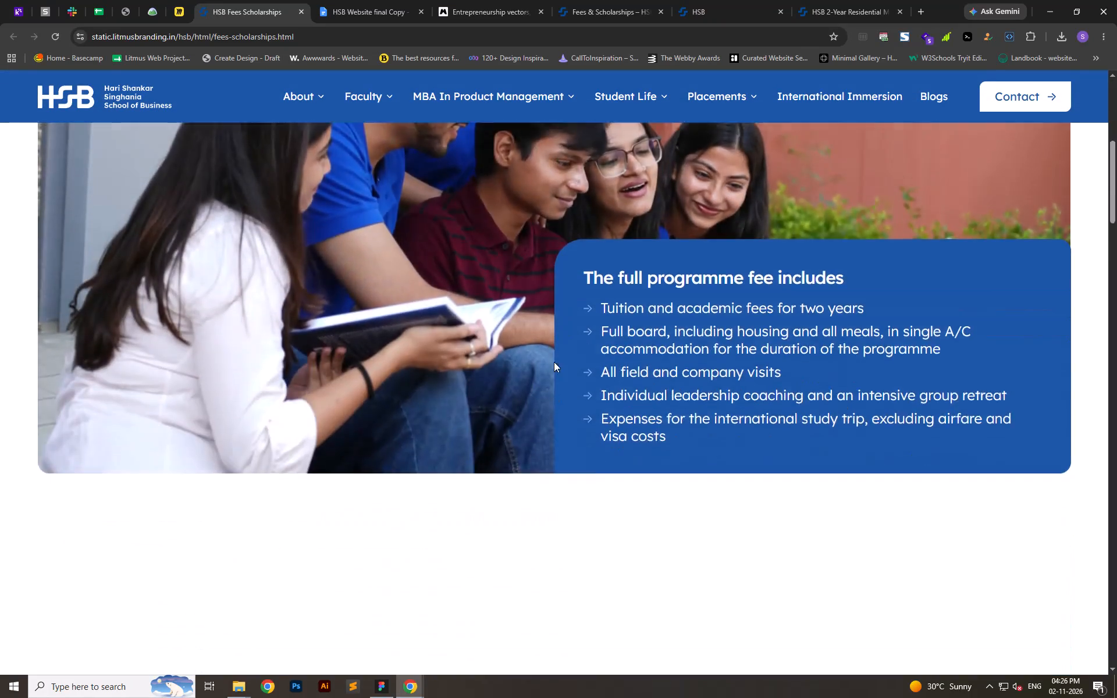
scroll(554, 362, down, 6)
scroll(547, 361, up, 5)
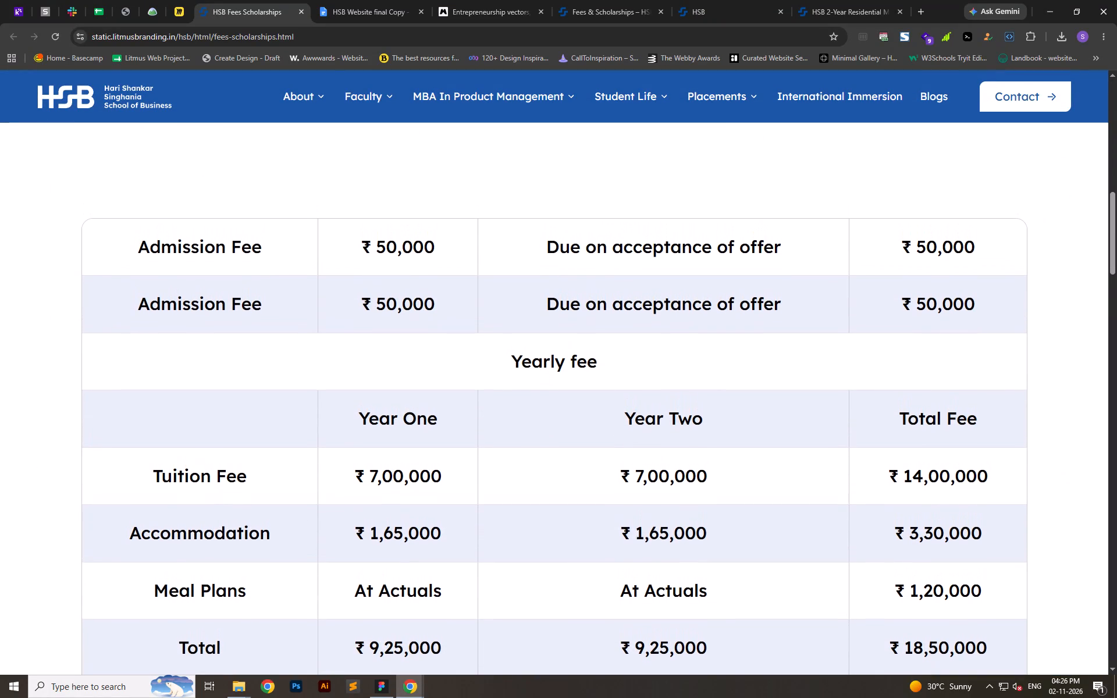
scroll(563, 348, up, 4)
scroll(609, 385, up, 7)
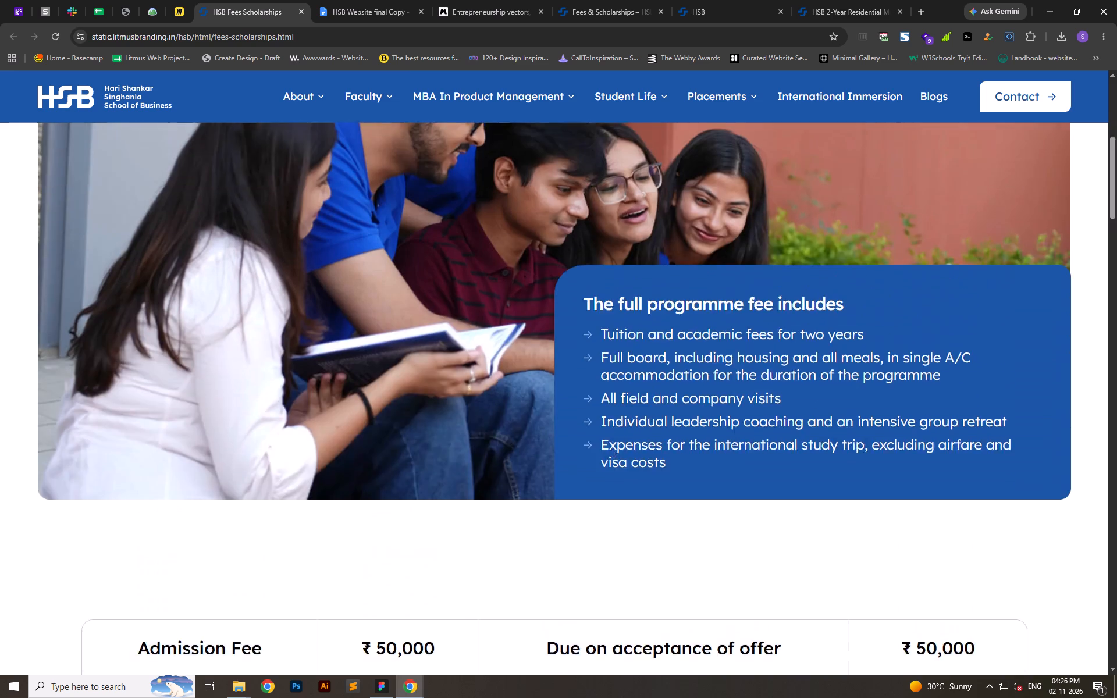
scroll(642, 326, up, 5)
scroll(458, 62, down, 1)
click(303, 11)
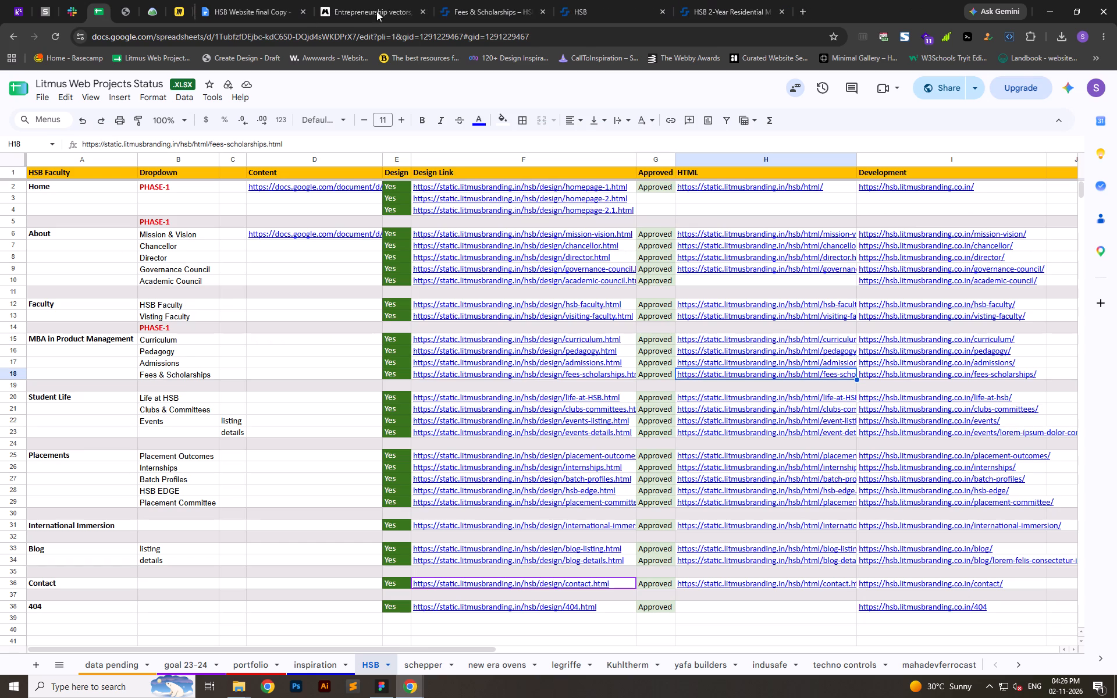
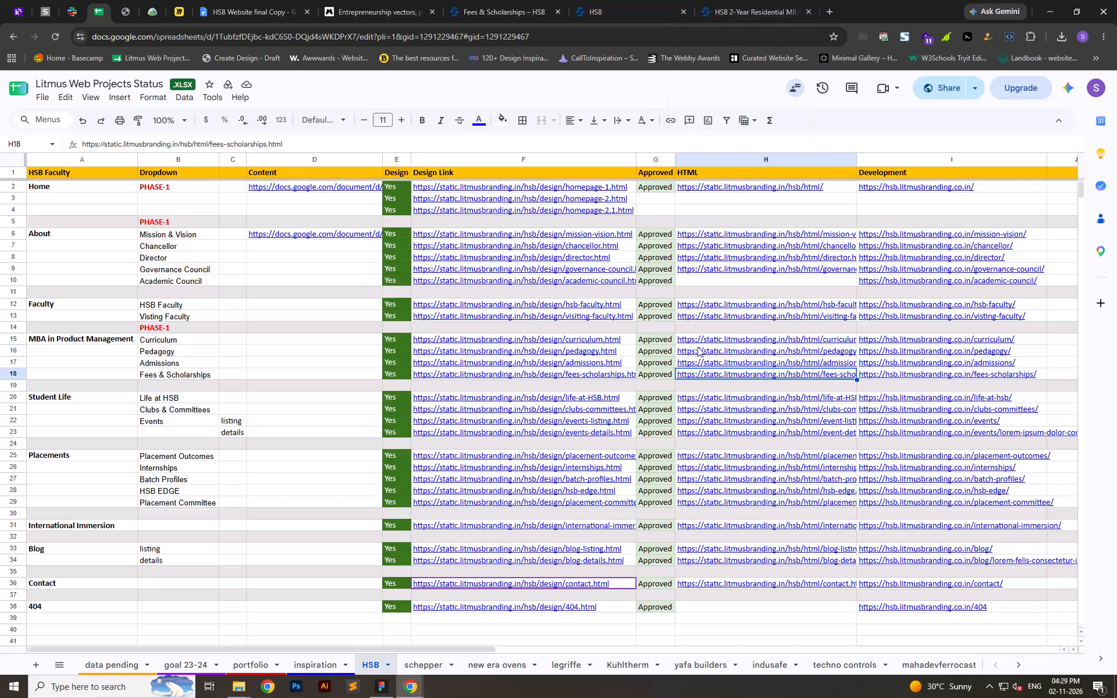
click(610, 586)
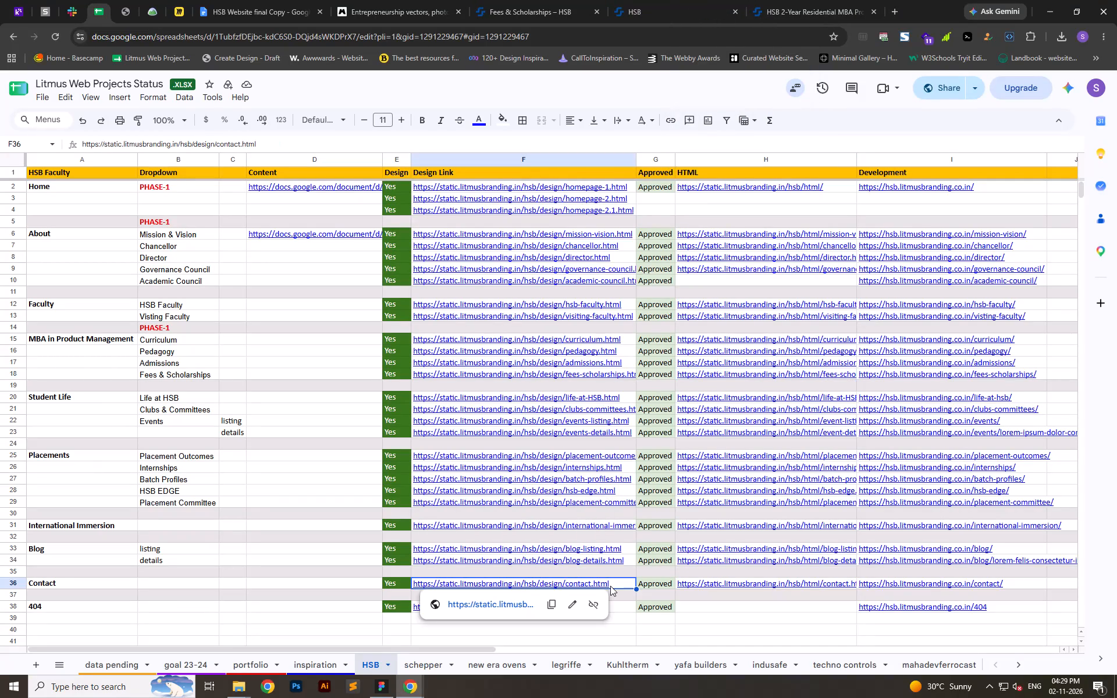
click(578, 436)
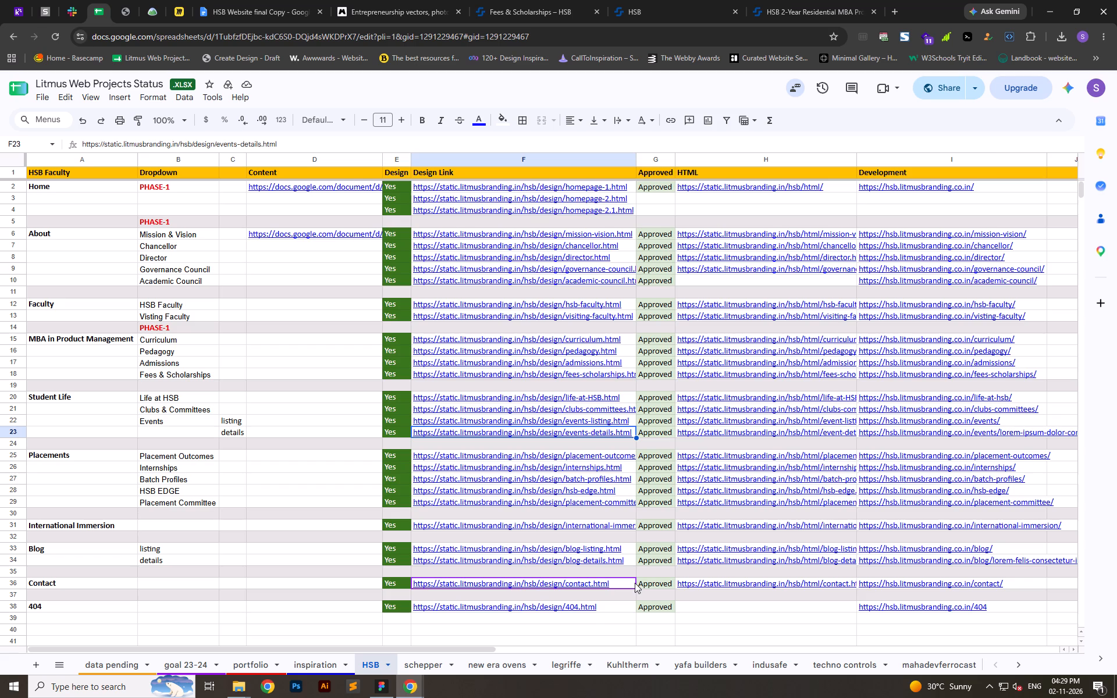
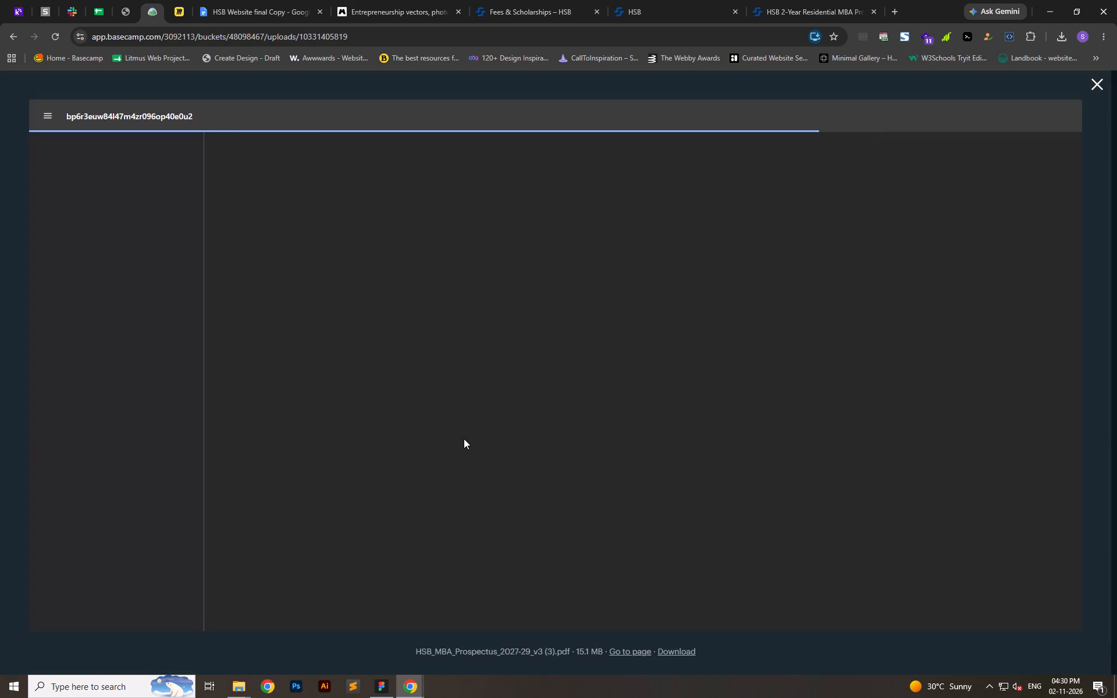
Look through the prospectus up to the scholarships and MBA Investment pages, and read the tuition and hostel fee tables and notes.
scroll(464, 430, down, 10)
scroll(464, 430, up, 1)
scroll(464, 430, down, 11)
scroll(464, 430, up, 1)
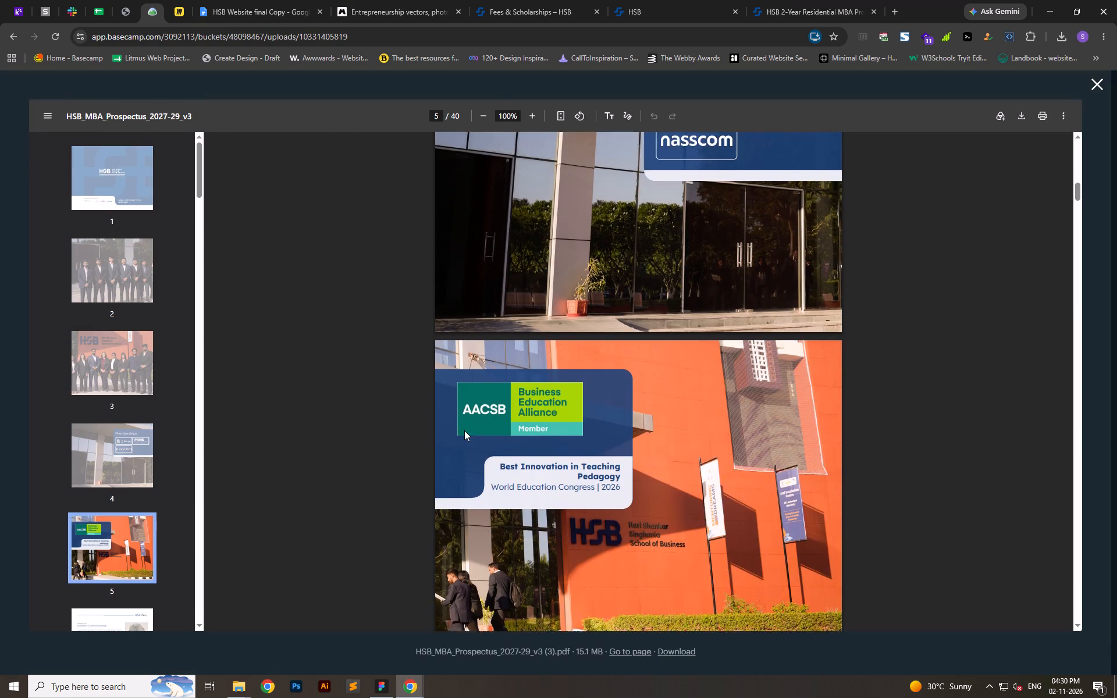
scroll(464, 430, down, 4)
scroll(95, 409, down, 4)
scroll(625, 480, down, 14)
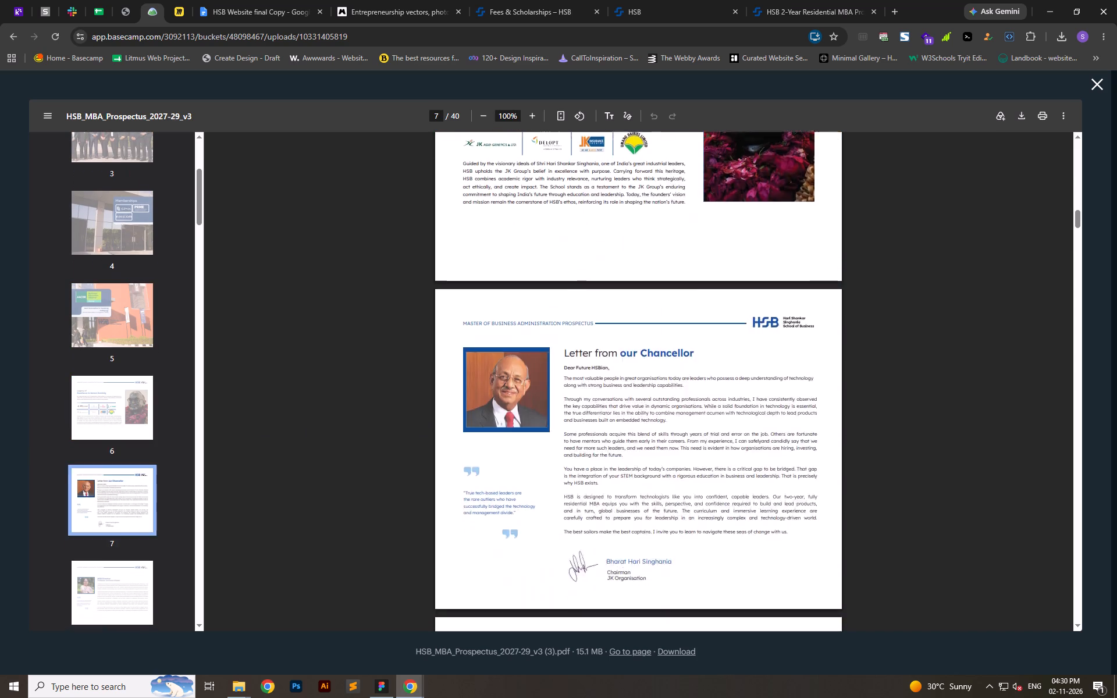
scroll(629, 473, down, 20)
scroll(629, 473, down, 13)
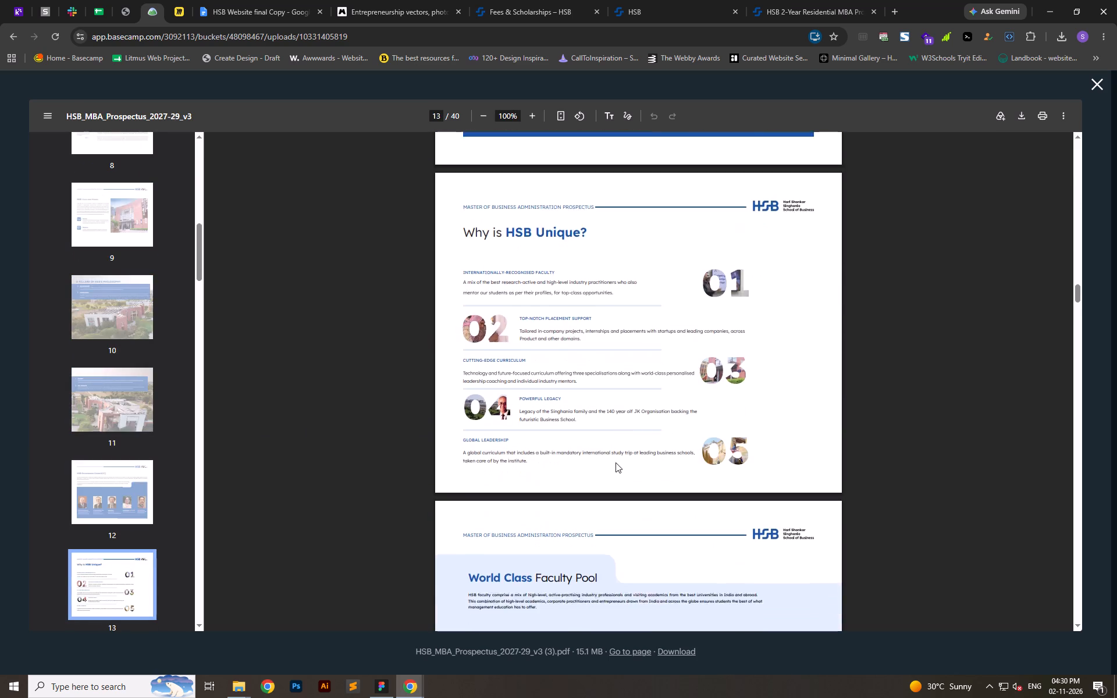
scroll(616, 462, down, 1)
scroll(616, 462, up, 1)
scroll(616, 462, down, 19)
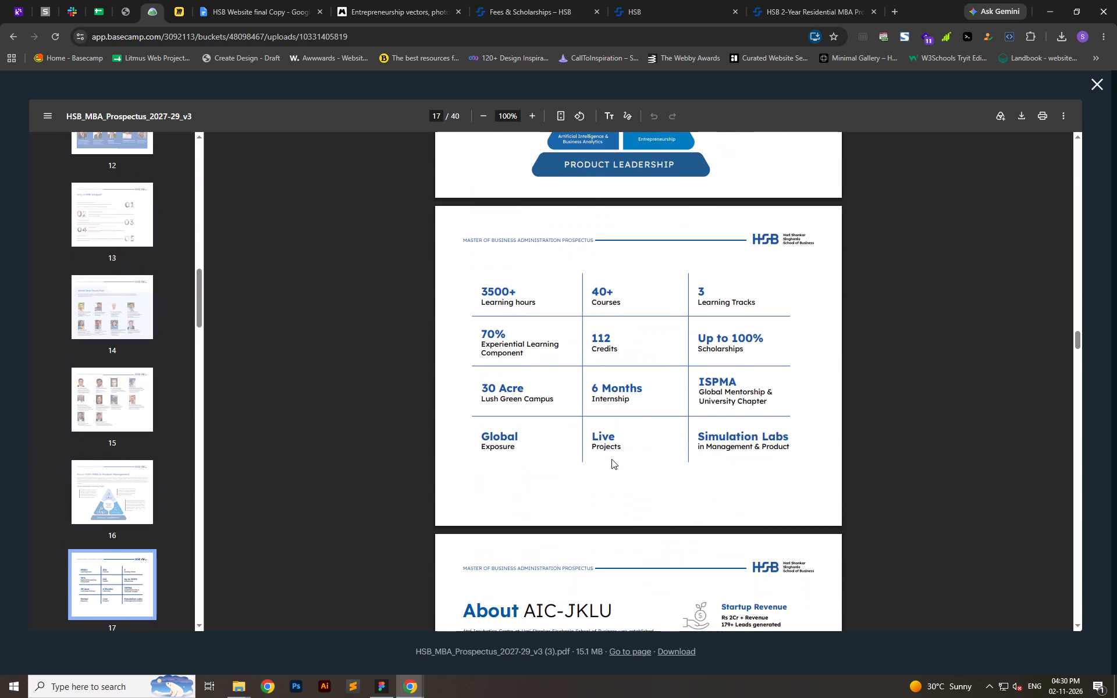
scroll(611, 459, down, 19)
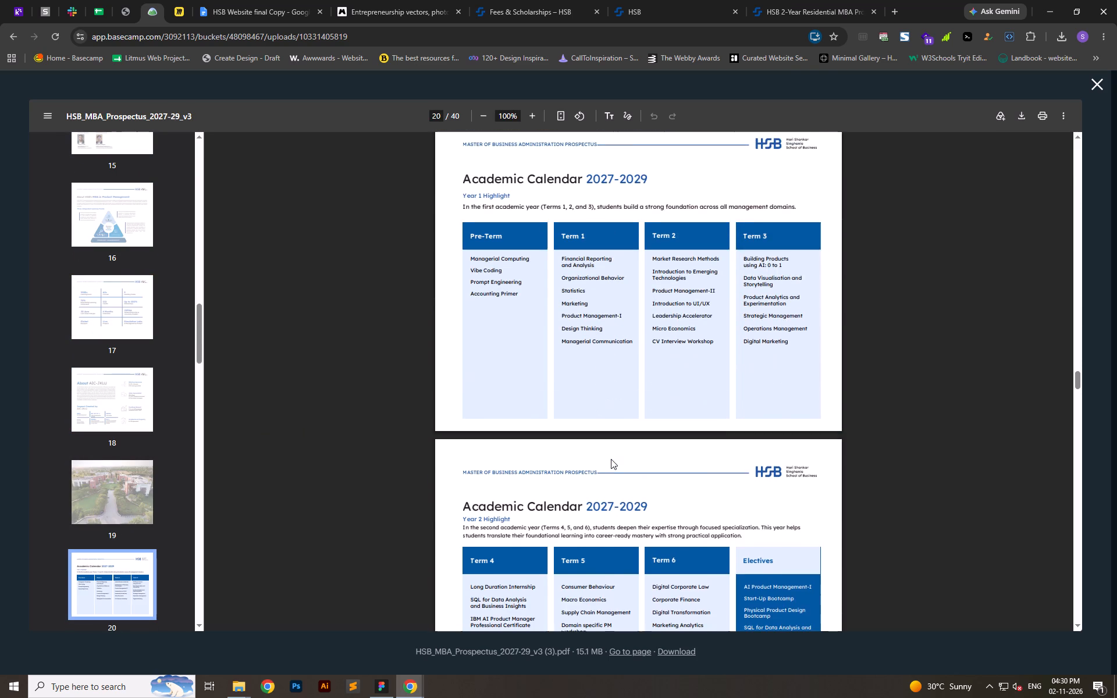
scroll(611, 459, down, 15)
scroll(609, 458, down, 10)
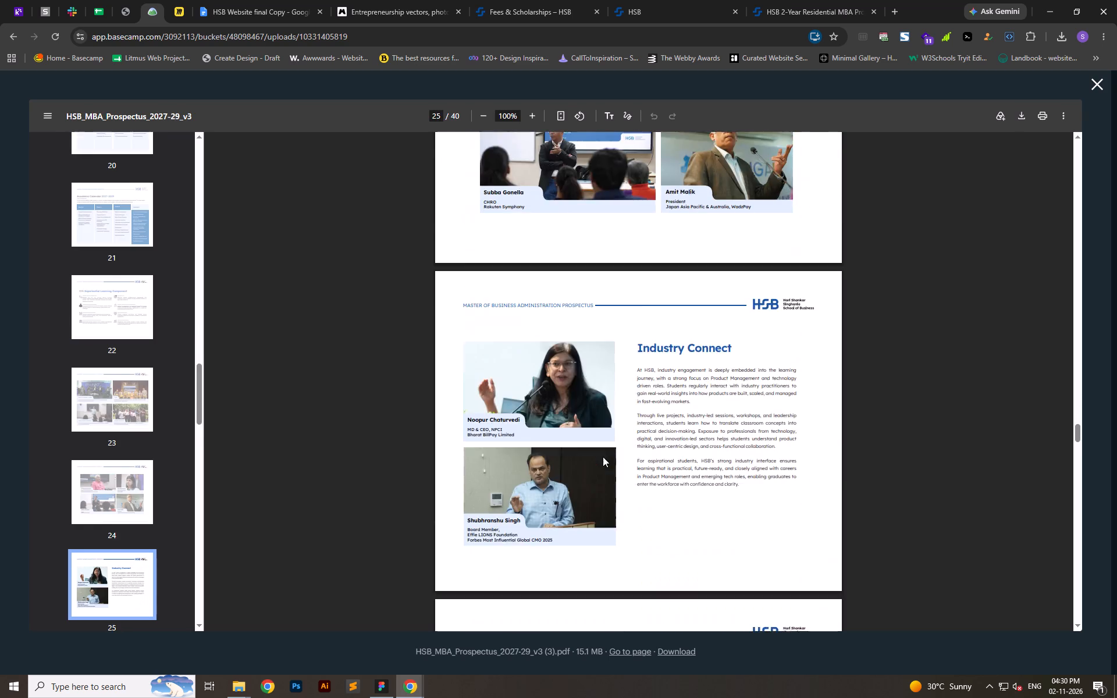
scroll(603, 457, down, 9)
scroll(603, 457, up, 1)
scroll(603, 457, down, 11)
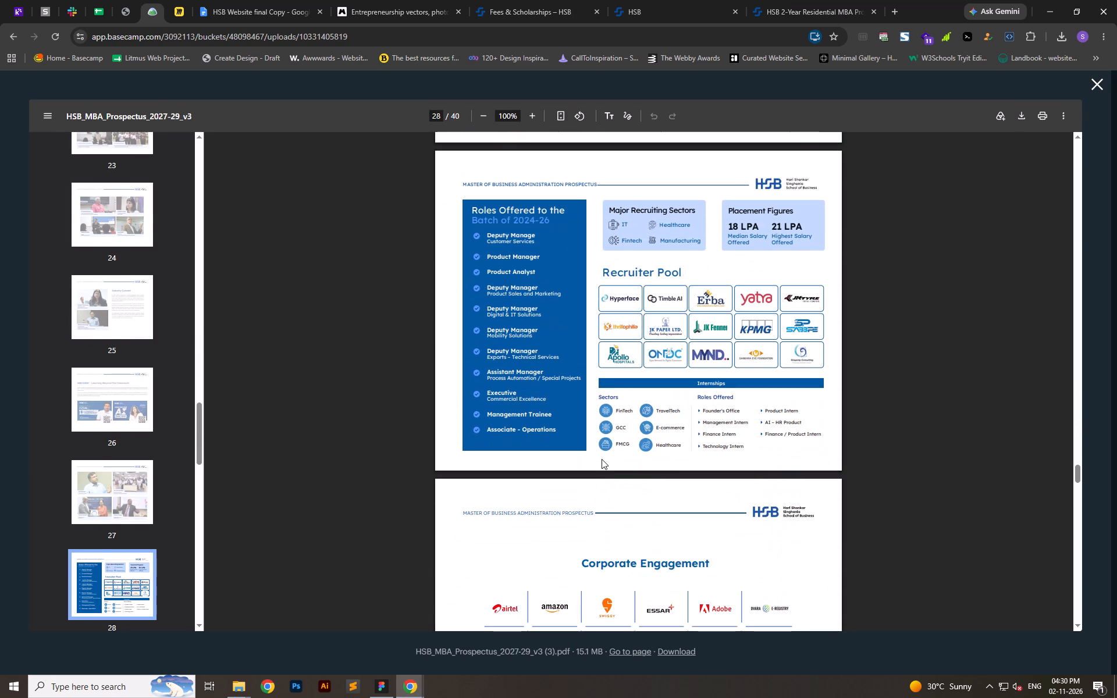
scroll(615, 454, down, 9)
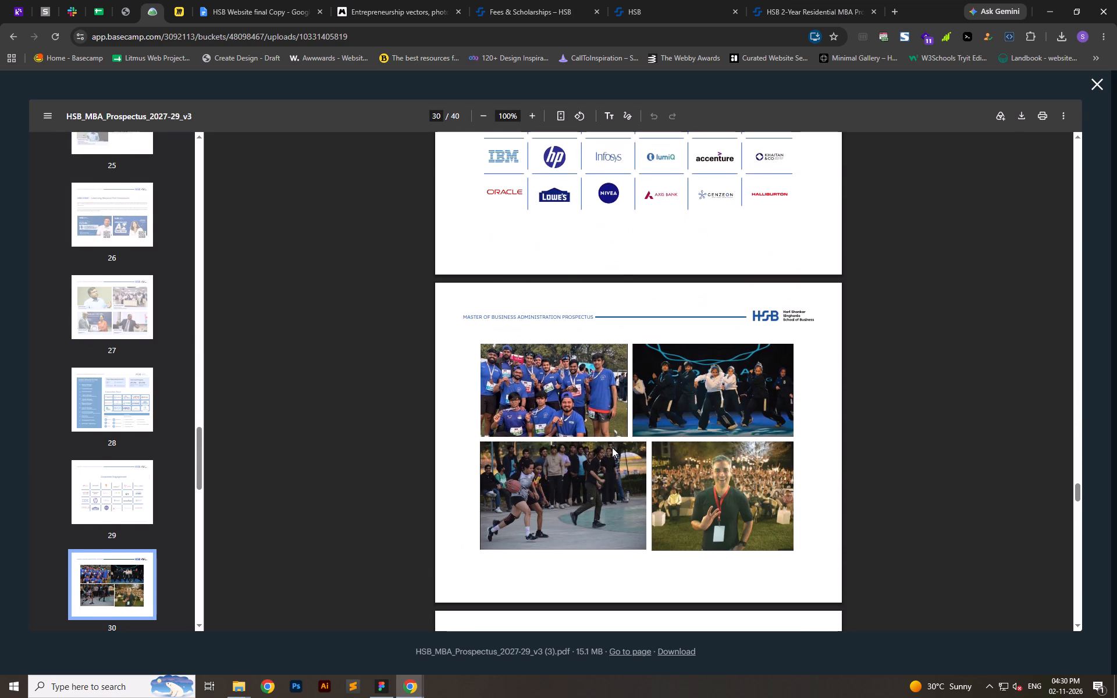
scroll(612, 447, down, 16)
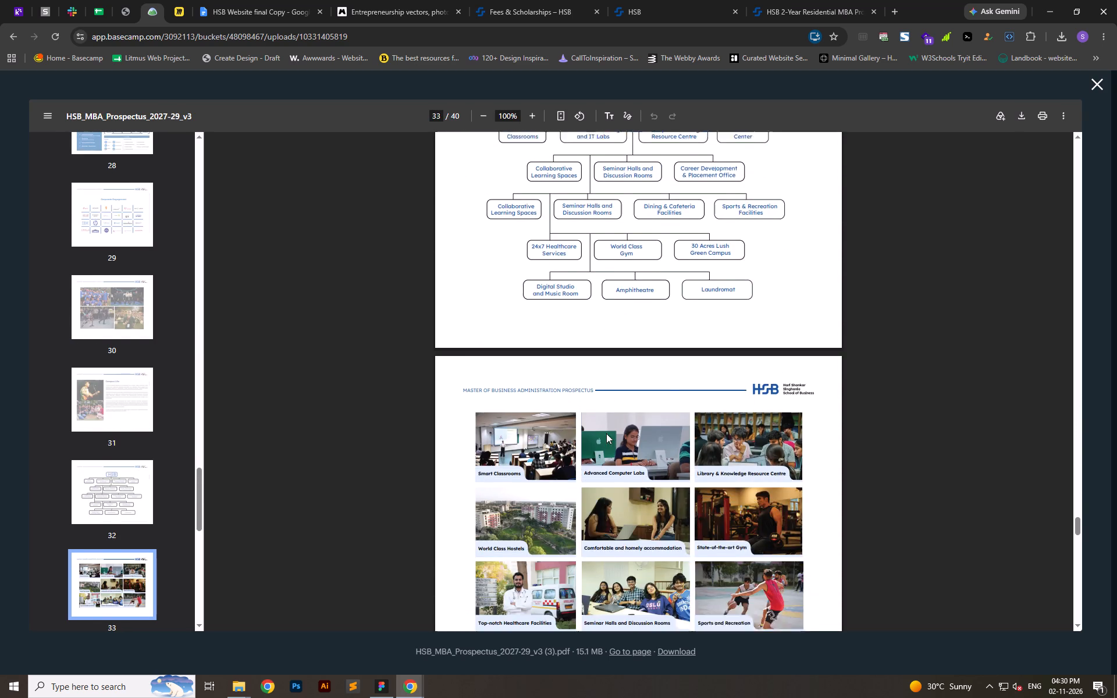
scroll(606, 433, down, 20)
scroll(606, 433, down, 1)
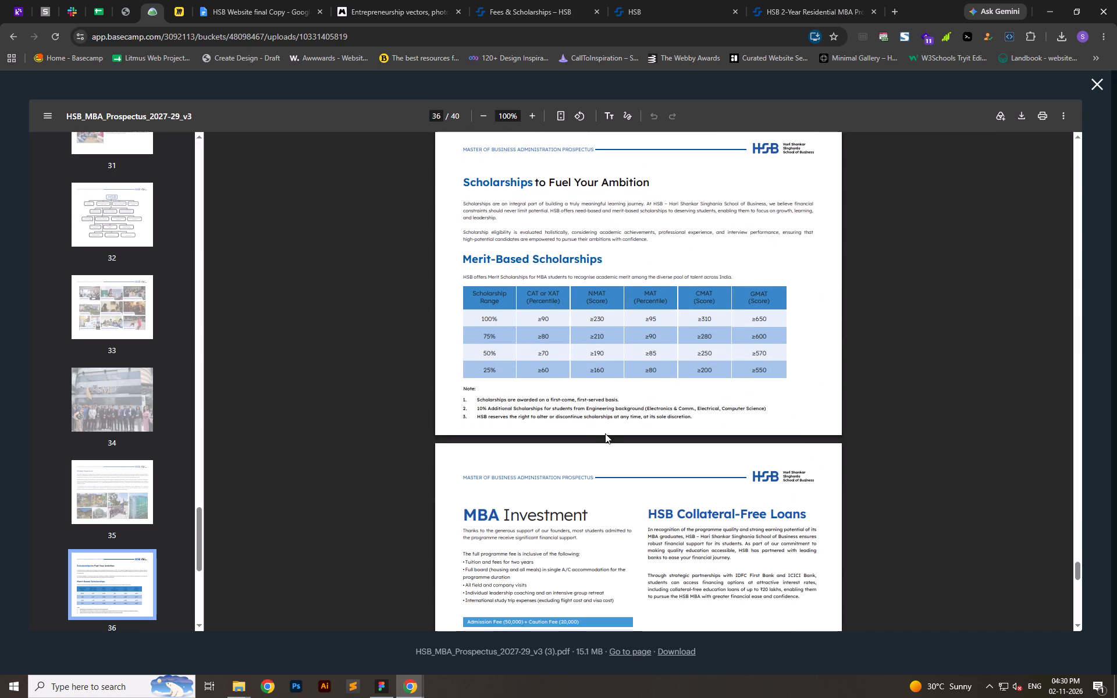
scroll(632, 414, down, 4)
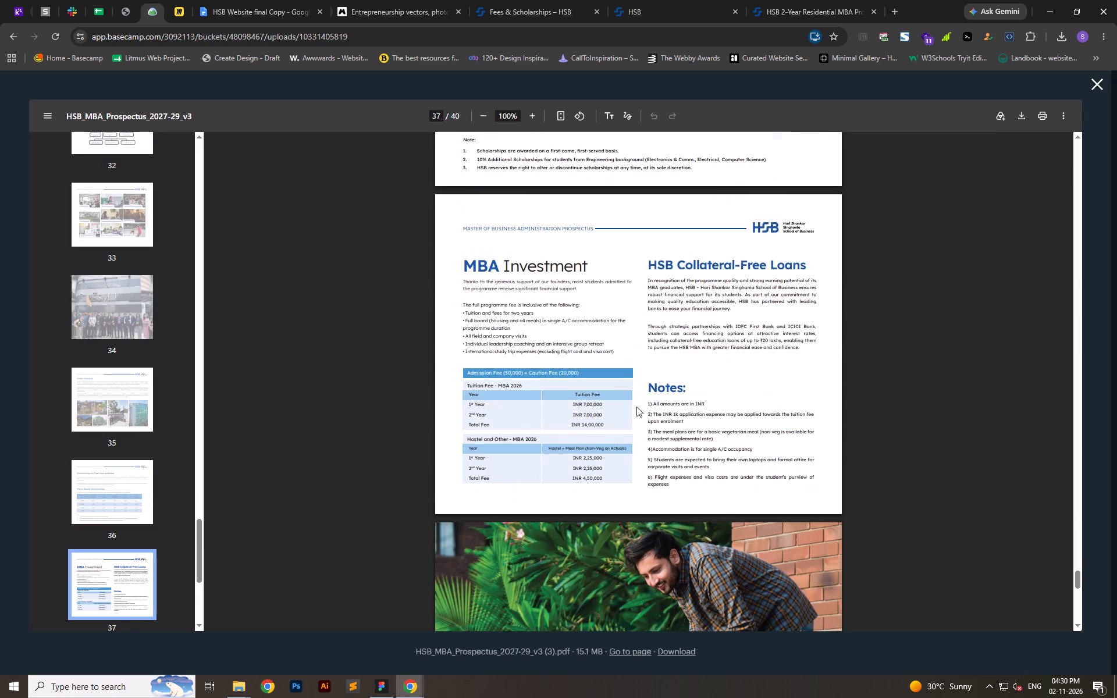
scroll(636, 407, down, 4)
scroll(636, 407, up, 2)
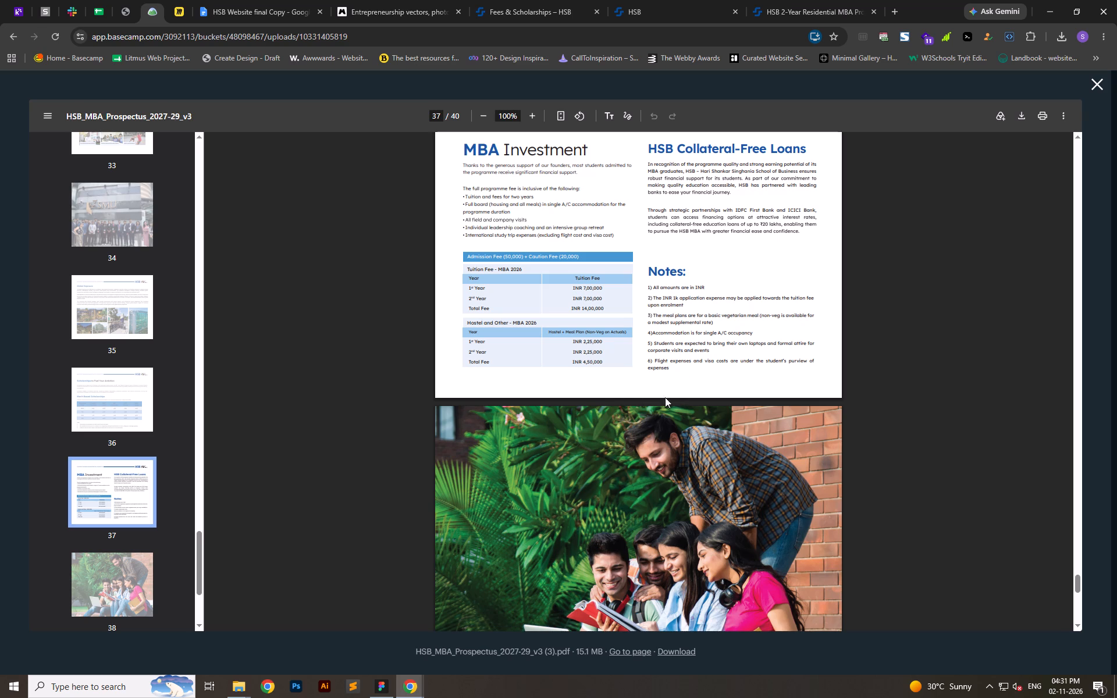
Switch to Figma and examine the fee table and Note section in the fees-scholarships frame against the prospectus.
click(390, 690)
scroll(512, 361, down, 6)
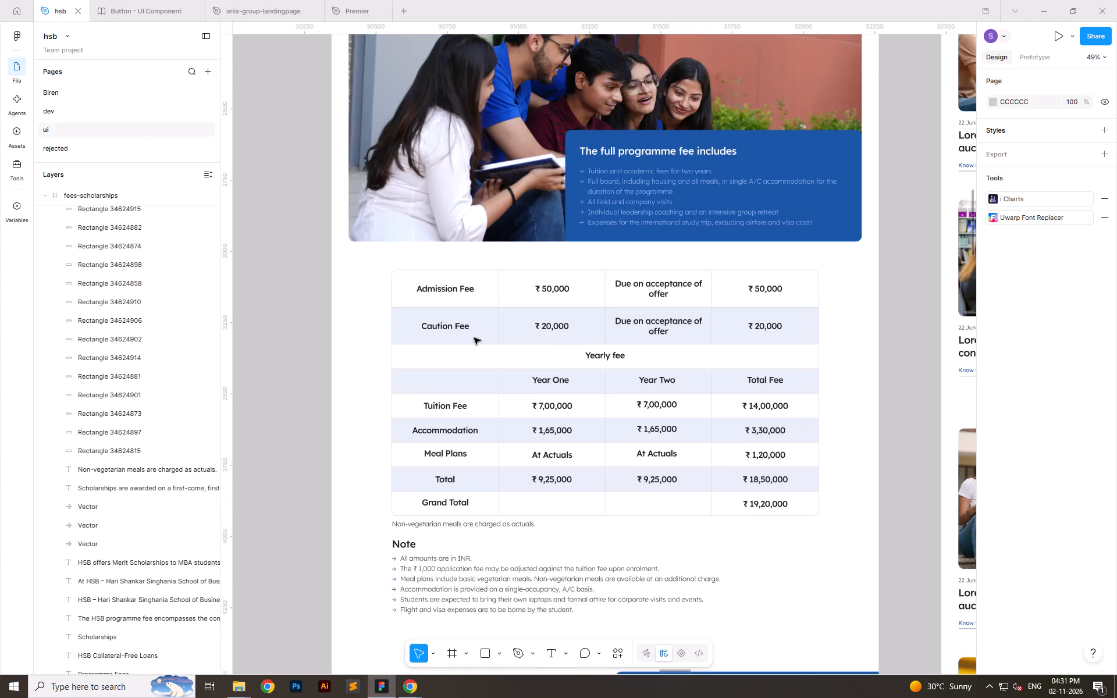
scroll(474, 338, down, 5)
click(468, 407)
click(506, 458)
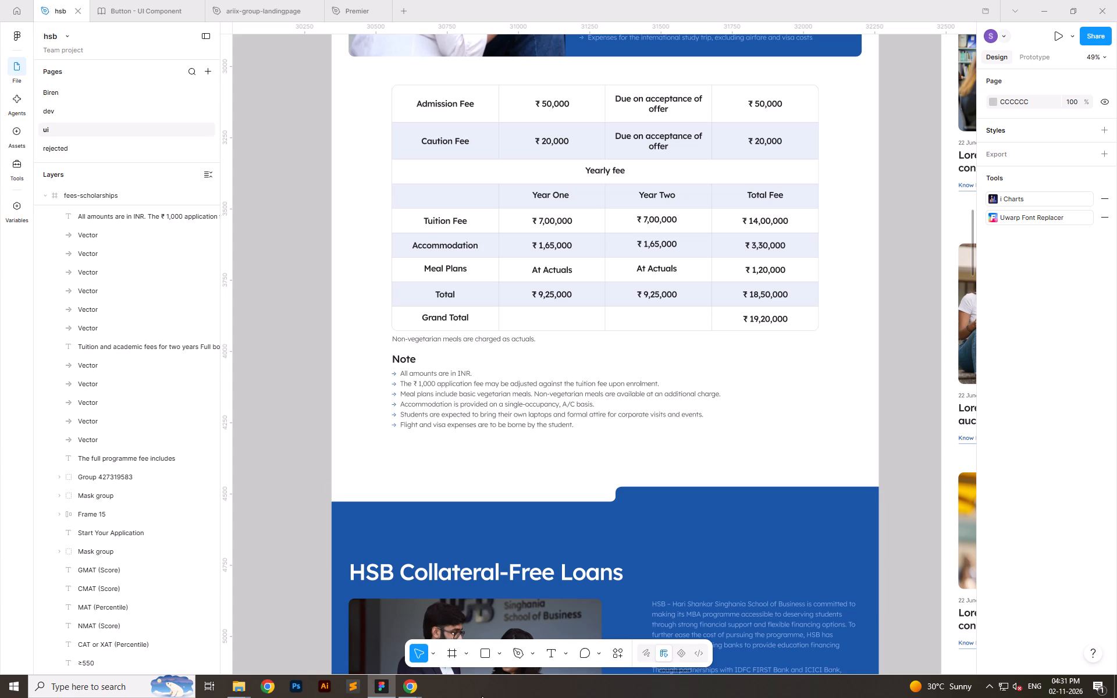
click(324, 553)
Switch back to the Chrome window with the prospectus and check the fee table on the staging Fees & Scholarships page.
click(419, 693)
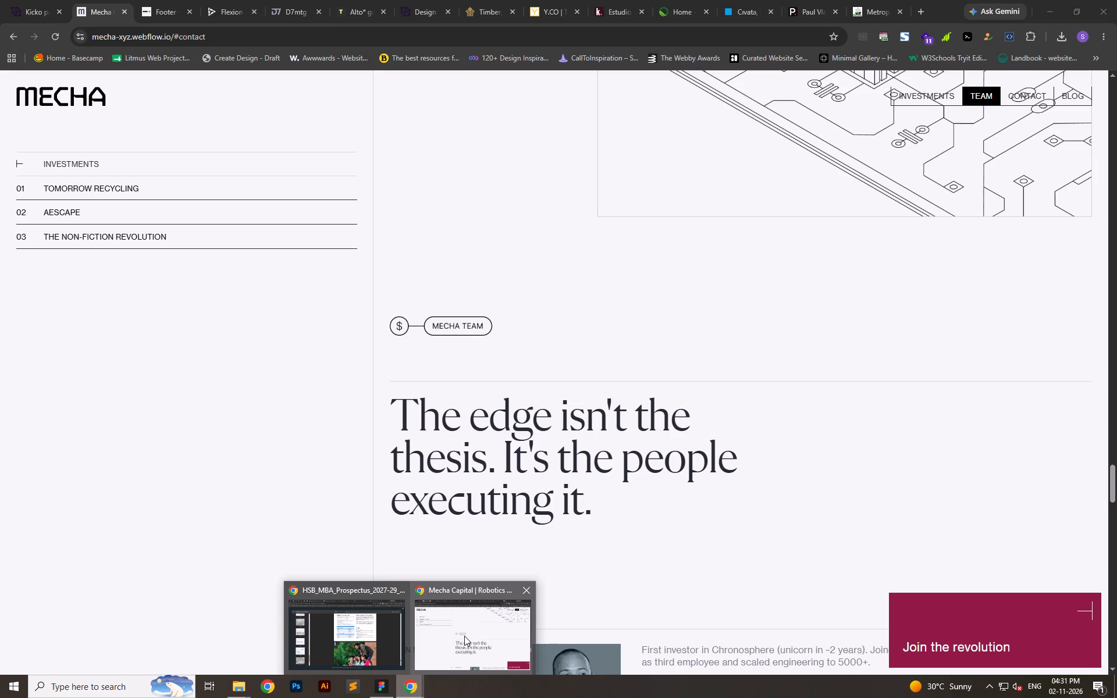
click(376, 628)
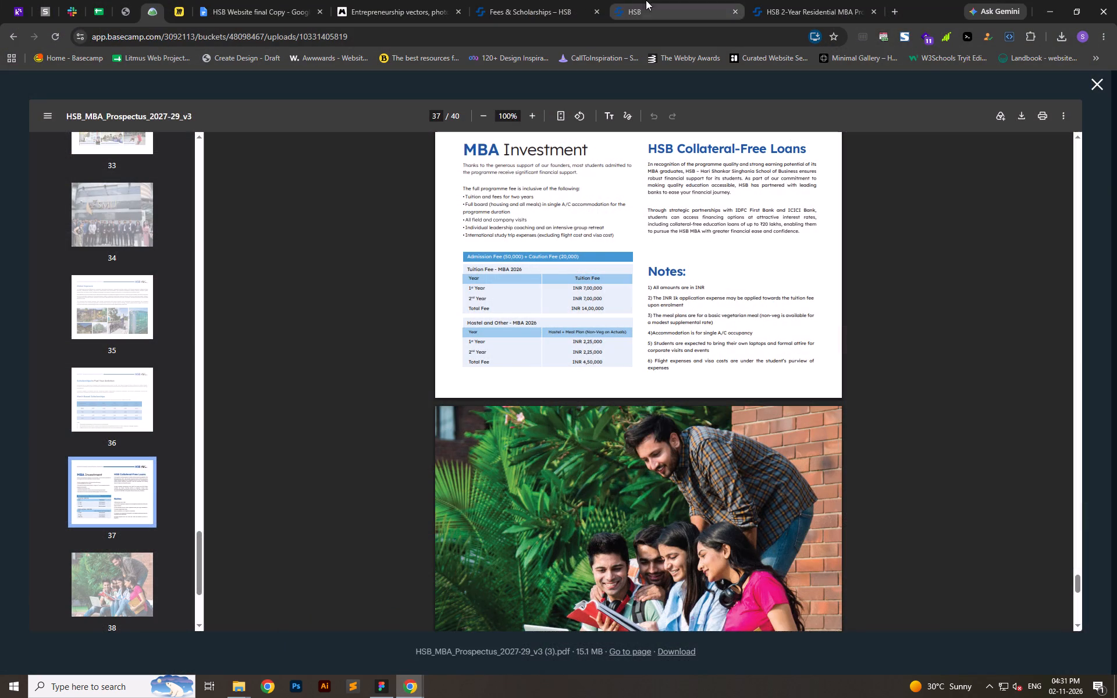
click(528, 0)
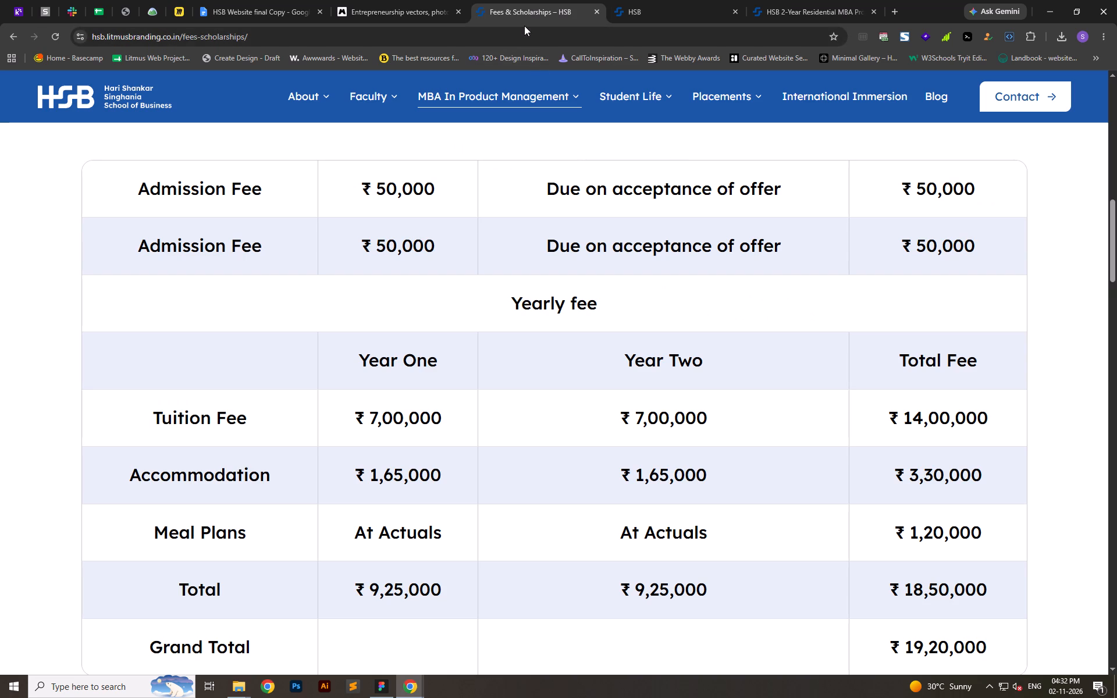
Return to the Magnific stock results for Entrepreneurship and browse further images.
click(377, 0)
scroll(509, 298, down, 6)
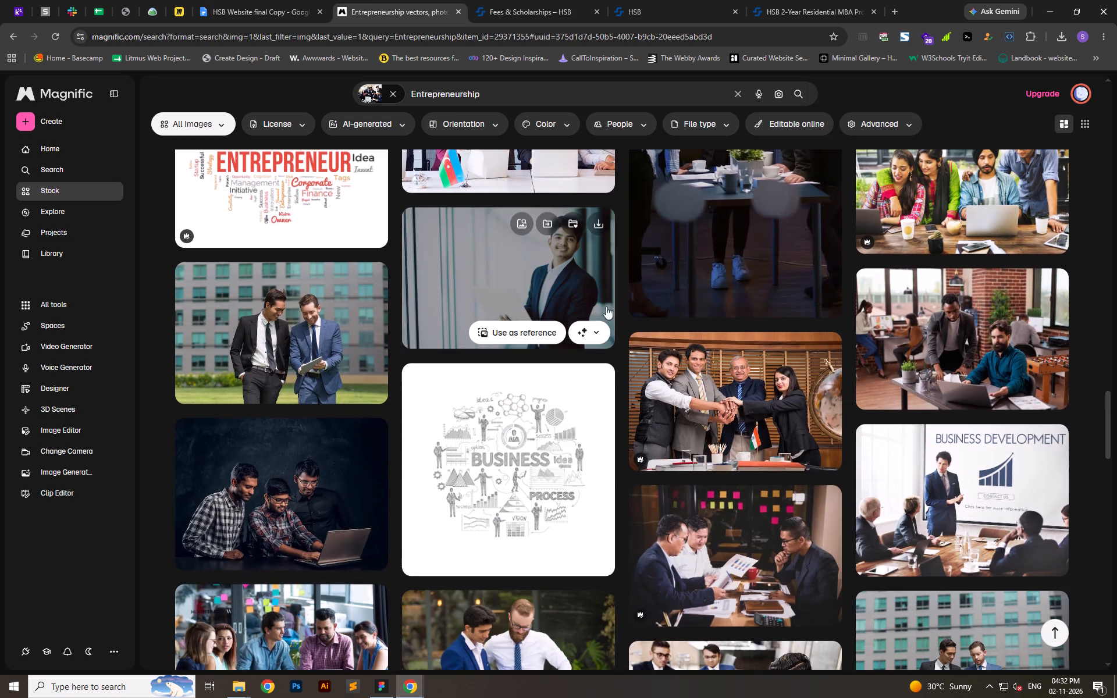
scroll(618, 315, down, 4)
Clear all notifications from the Windows notification centre and return to the stock image results.
click(1108, 682)
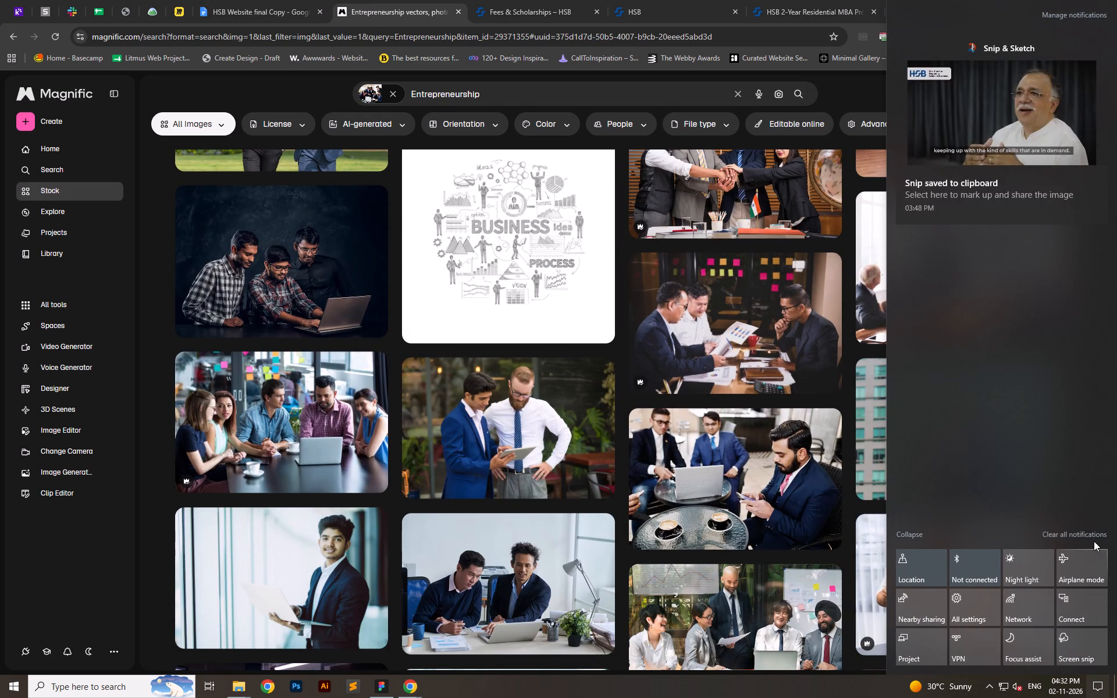
click(1094, 541)
click(143, 608)
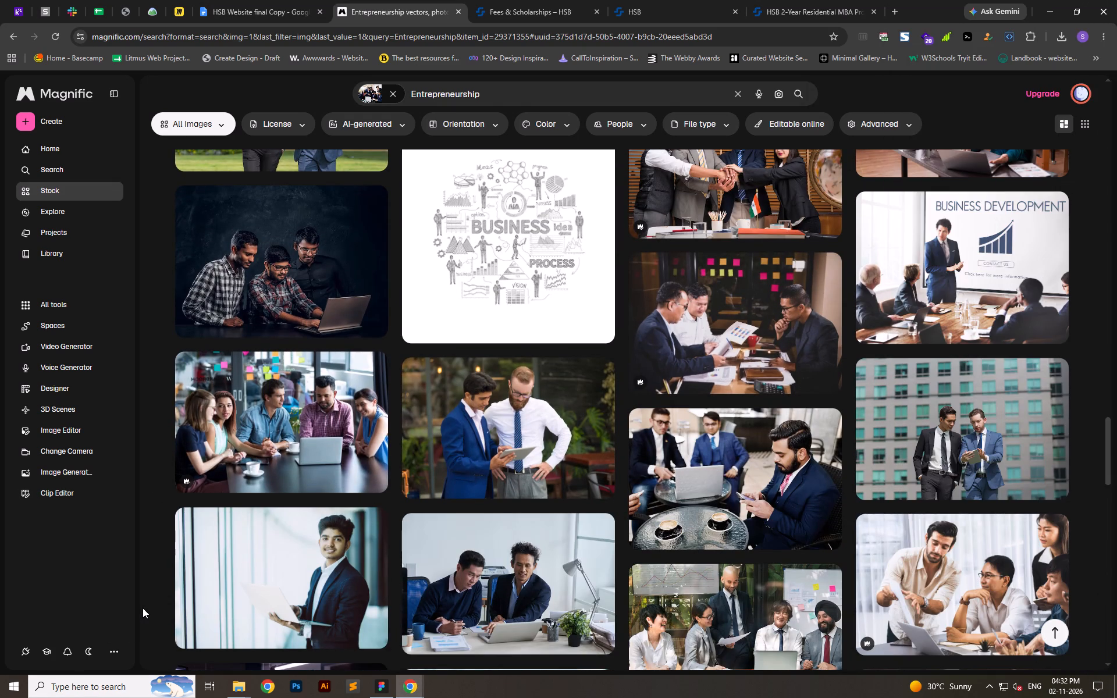